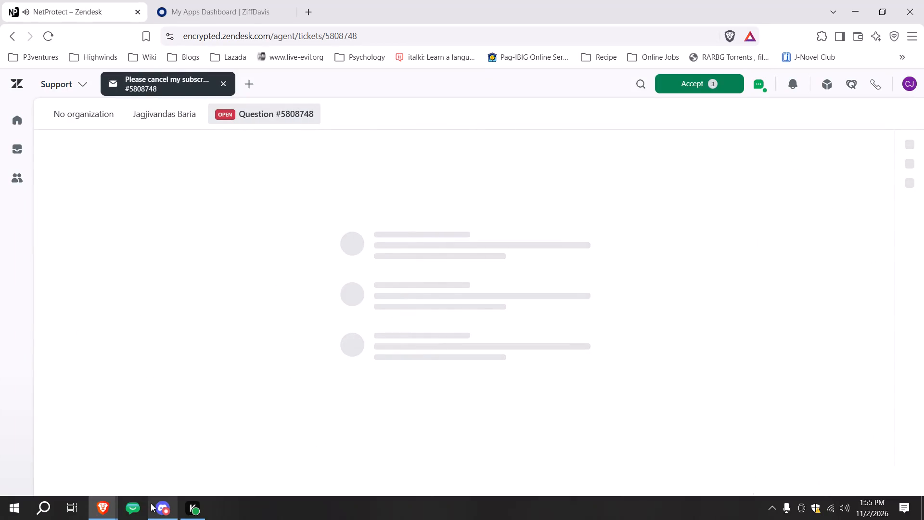
# Switch from the open Zendesk ticket to the ZiffDavis My Apps Dashboard.
pyautogui.click(214, 0)
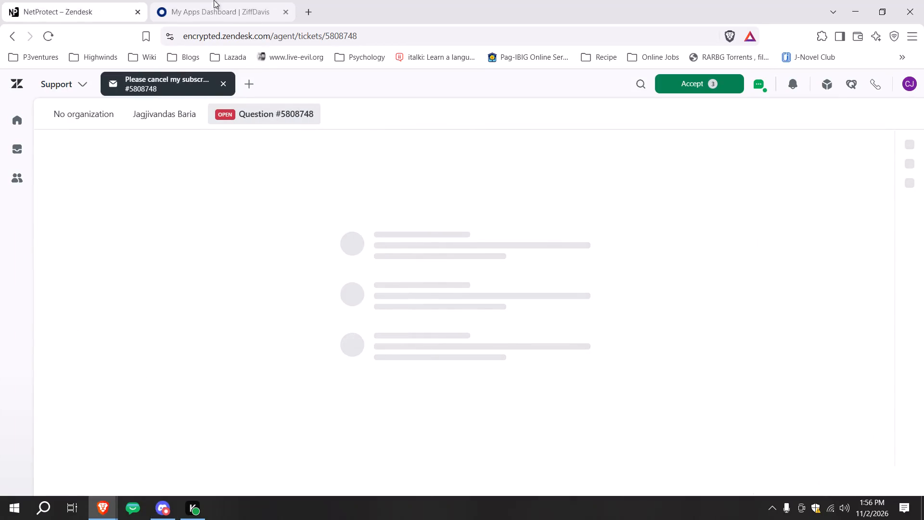
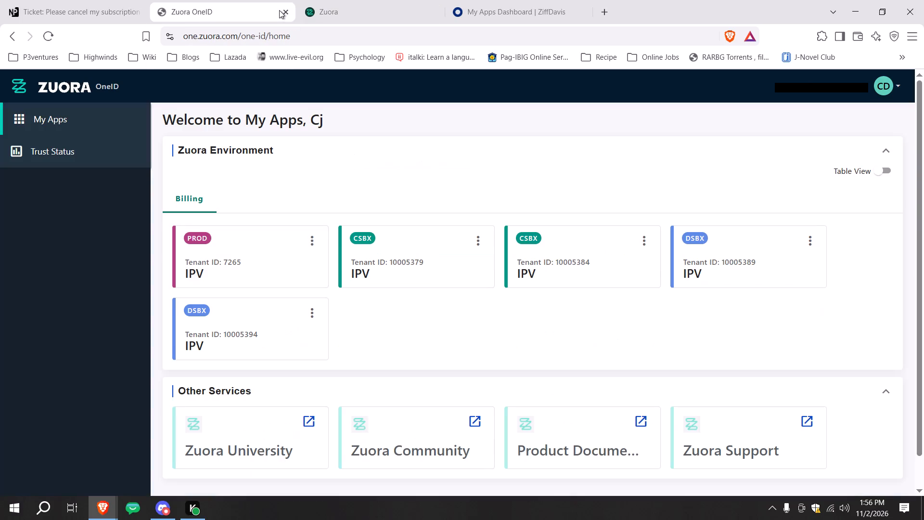
# Close the Zuora OneID page, keeping the Zuora Billing home page open.
pyautogui.click(287, 10)
# Open the connection options of the VPN client running in the background.
pyautogui.click(767, 512)
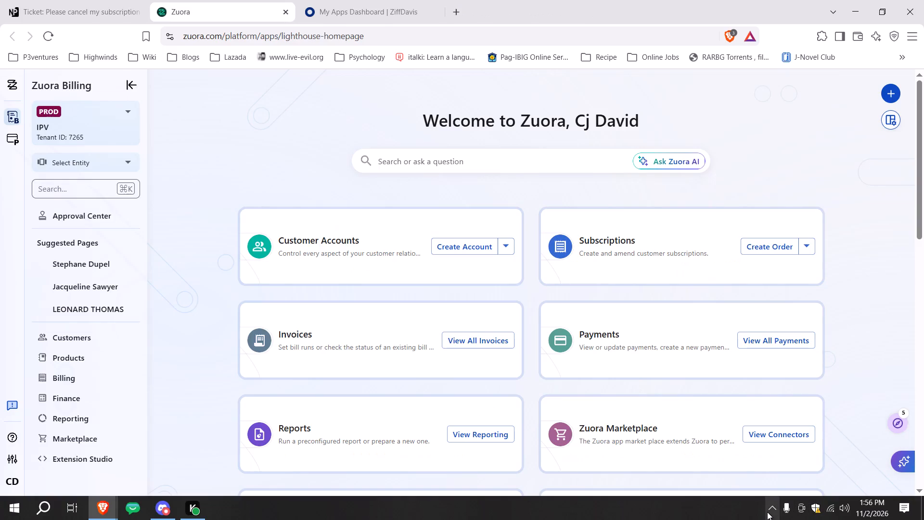
pyautogui.rightClick(761, 459)
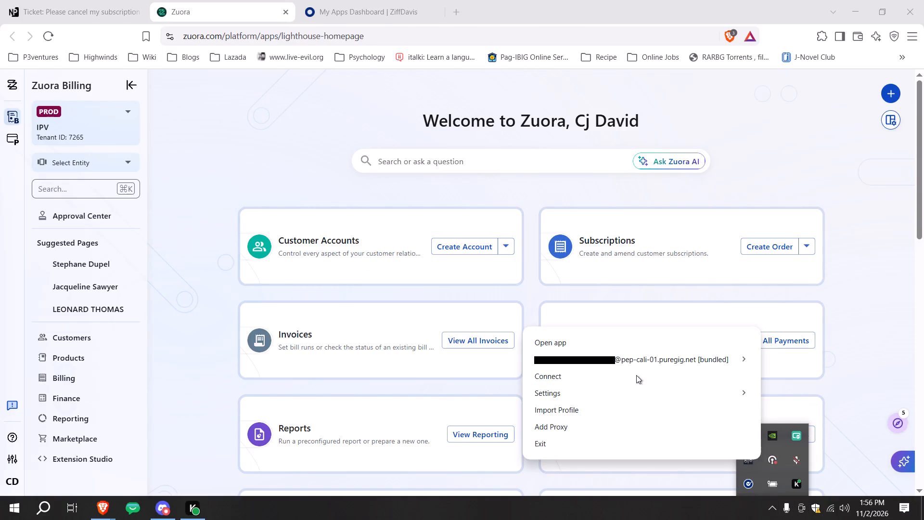
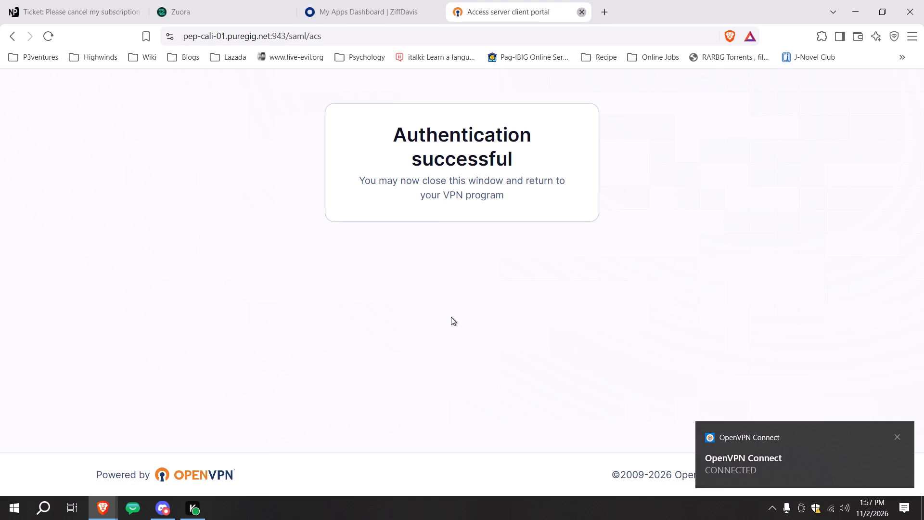
# Open IPVanish Portal - Production from the ZiffDavis My Apps Dashboard and place its page between the Zuora and dashboard pages.
pyautogui.click(382, 0)
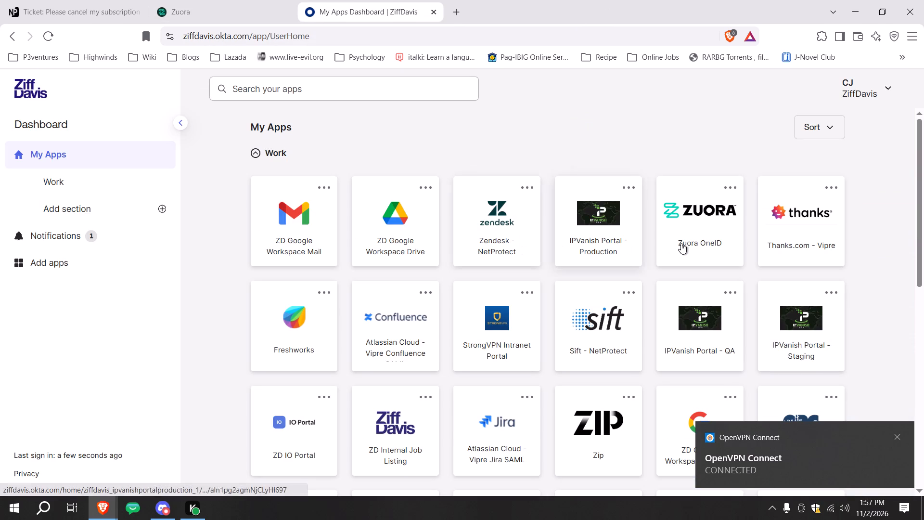
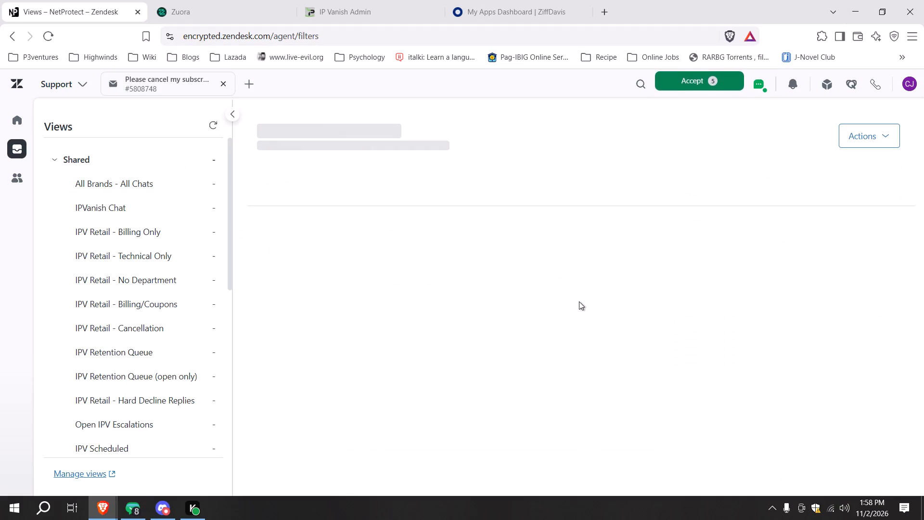
pyautogui.click(138, 216)
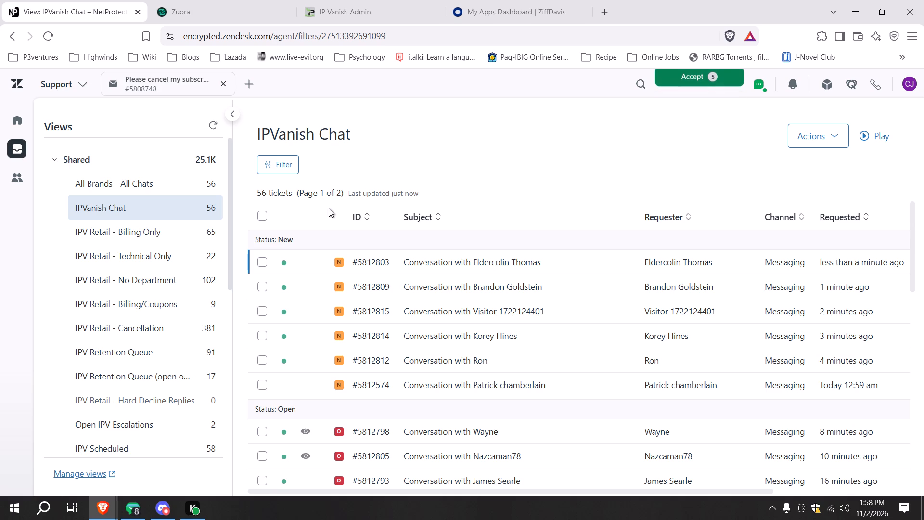
pyautogui.click(569, 278)
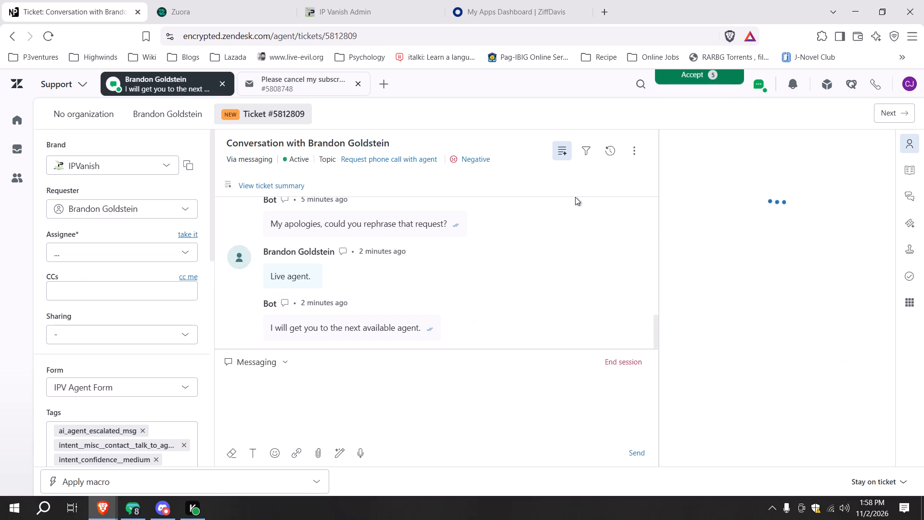
pyautogui.click(455, 283)
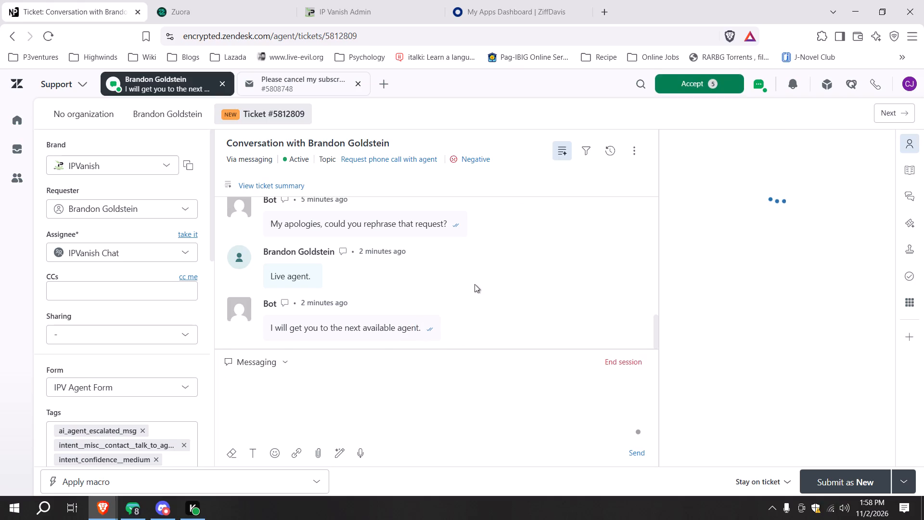
pyautogui.press('Up')
pyautogui.press('Up')
pyautogui.press('Up')
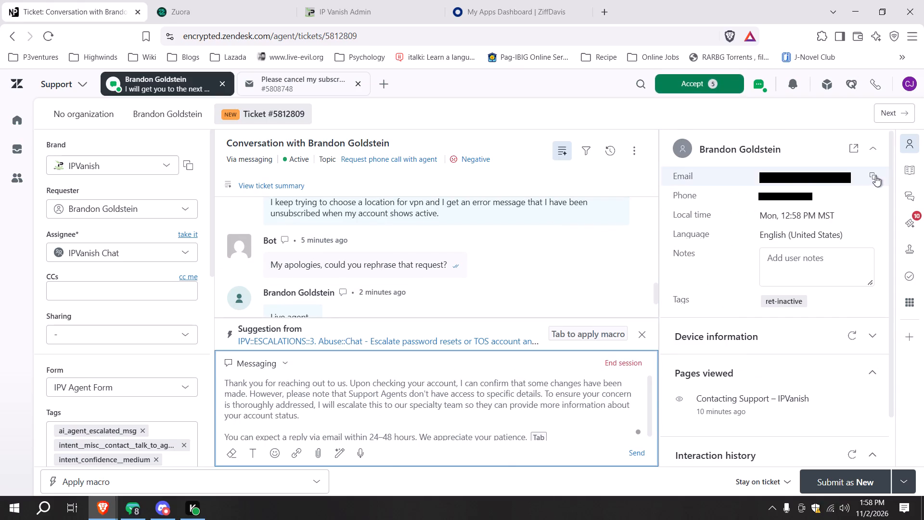
# Copy the requester's email address and use it to find and open their customer account in Zuora.
pyautogui.click(875, 176)
pyautogui.click(248, 0)
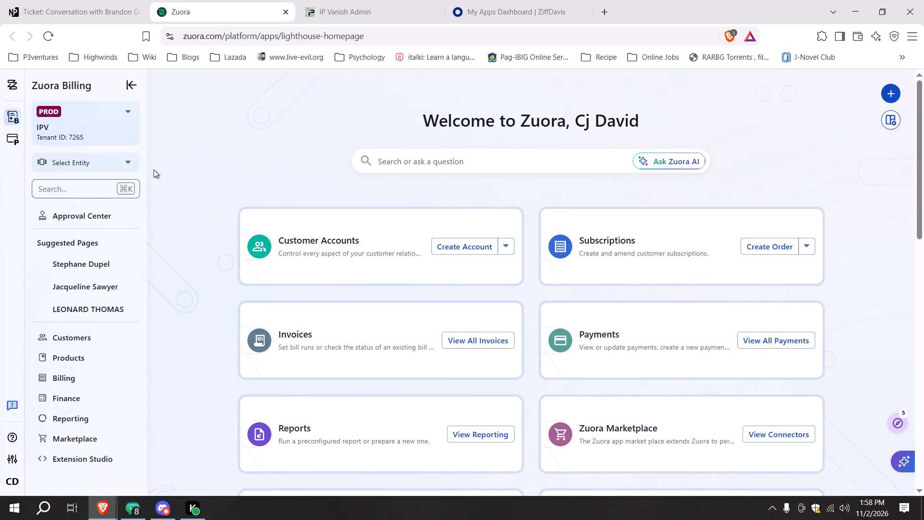
pyautogui.click(79, 183)
pyautogui.hotkey('ctrl', 'v')
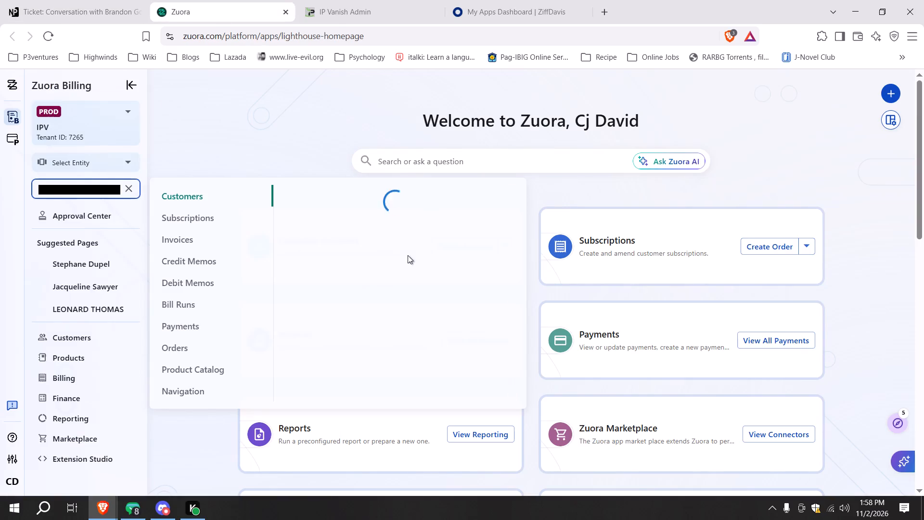
pyautogui.click(412, 200)
# Search accounts in IP Vanish Admin using the requester's email address.
pyautogui.click(303, 0)
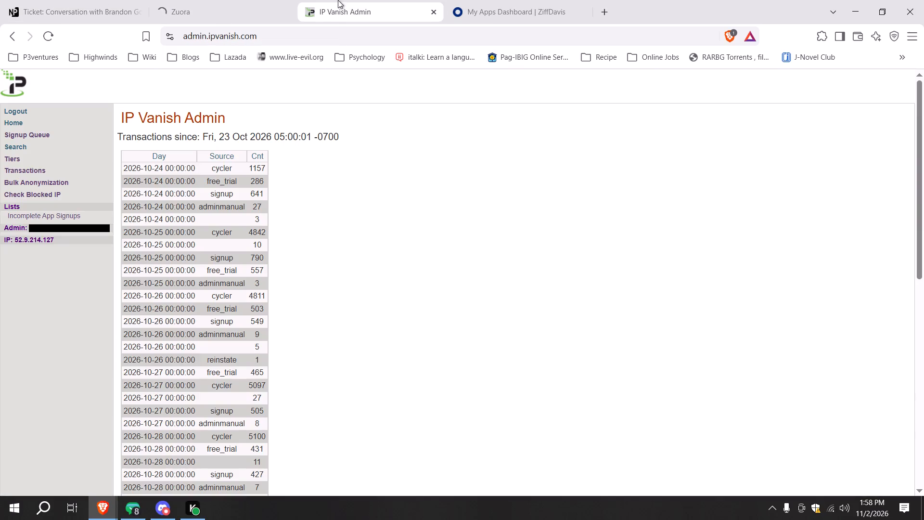
pyautogui.click(19, 146)
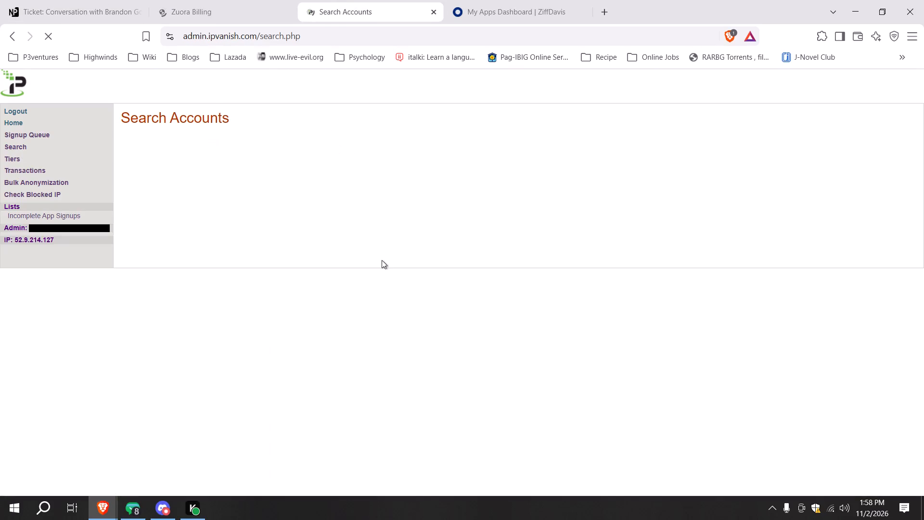
pyautogui.click(260, 218)
pyautogui.hotkey('ctrl', 'v')
pyautogui.click(145, 344)
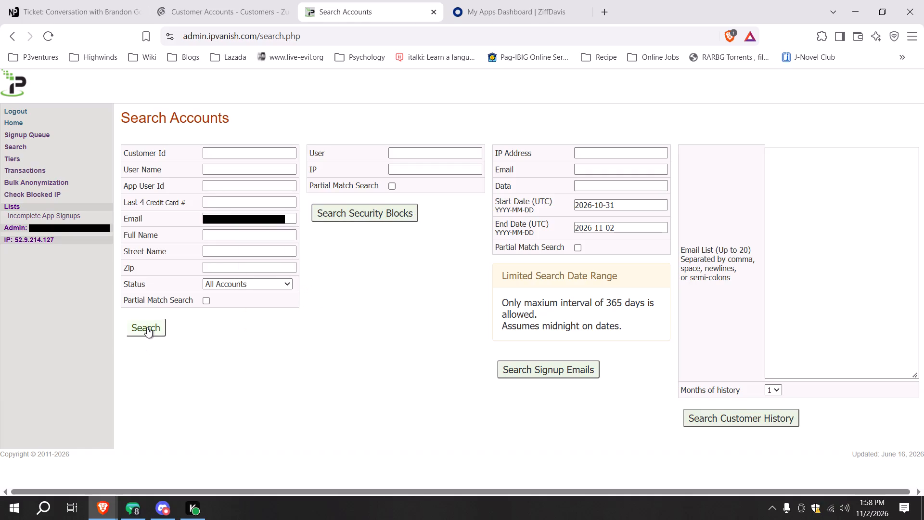
pyautogui.click(147, 322)
# Examine the customer's subscriptions and payment transactions in the Zuora account.
pyautogui.click(207, 0)
pyautogui.scroll(-5, 436, 163)
pyautogui.scroll(-2, 437, 314)
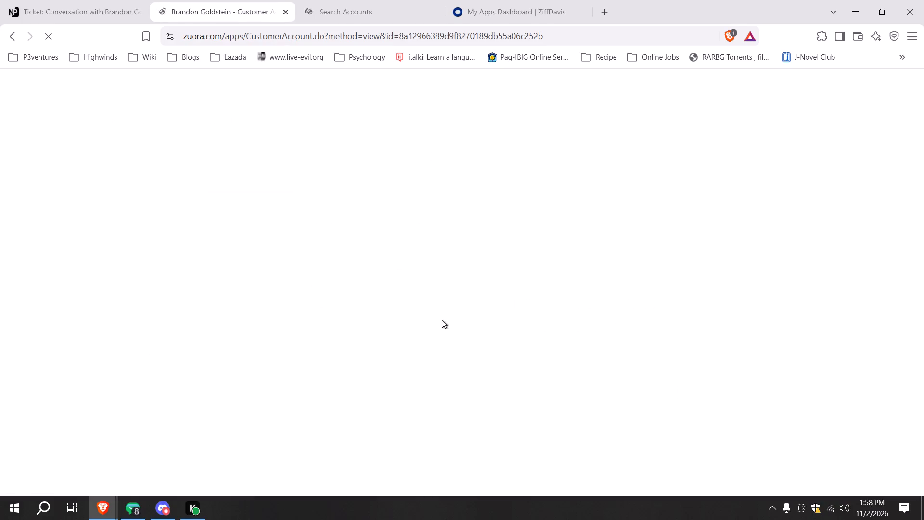
pyautogui.scroll(-1, 442, 320)
pyautogui.scroll(-2, 508, 323)
pyautogui.scroll(-8, 535, 351)
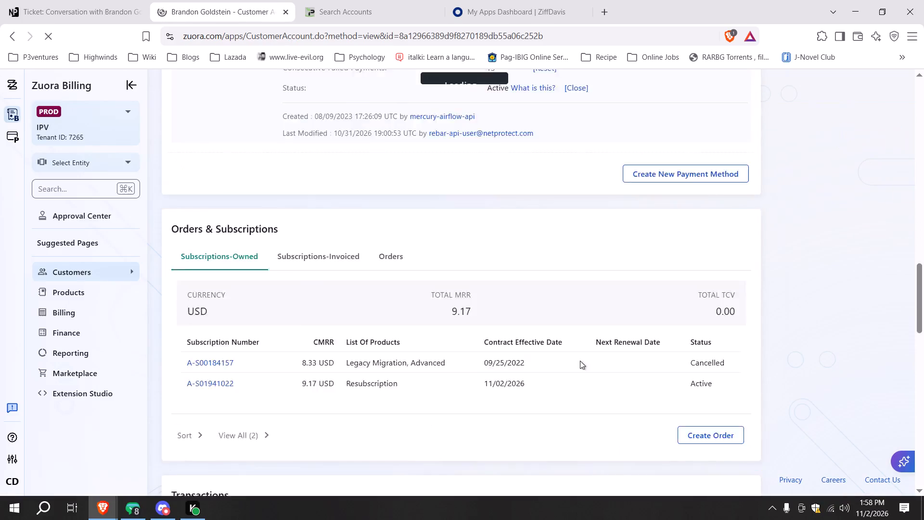
pyautogui.click(244, 245)
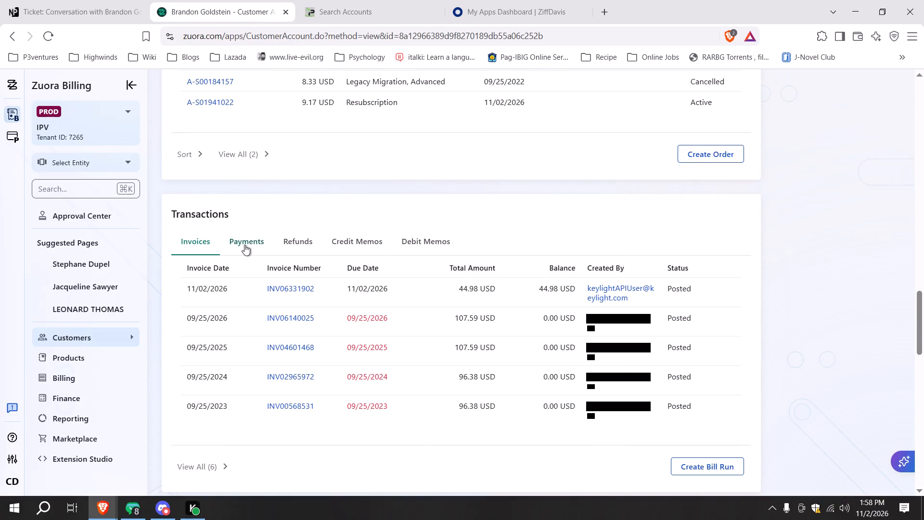
# Open the matching customer's record from the IP Vanish Admin account search results.
pyautogui.click(368, 0)
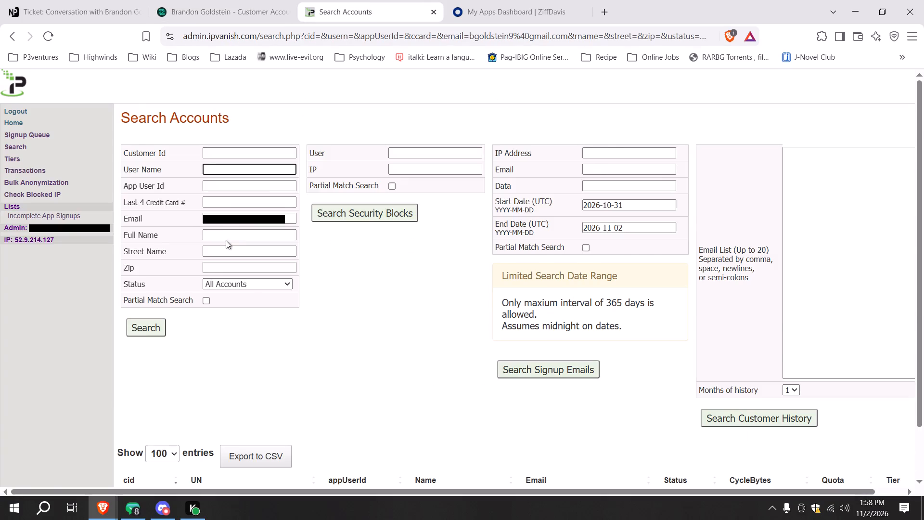
pyautogui.scroll(-2, 244, 272)
pyautogui.click(262, 447)
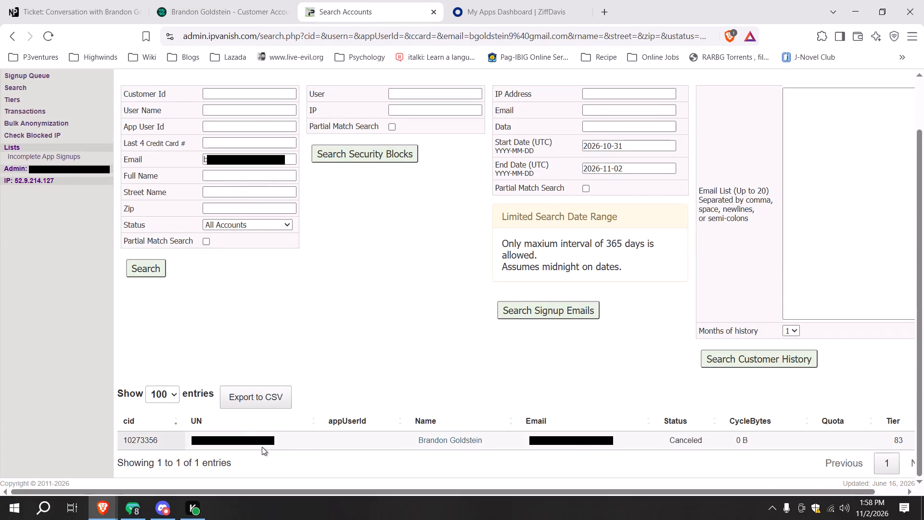
pyautogui.click(262, 441)
# Assign Zendesk ticket #5812809 to yourself and submit it.
pyautogui.click(78, 0)
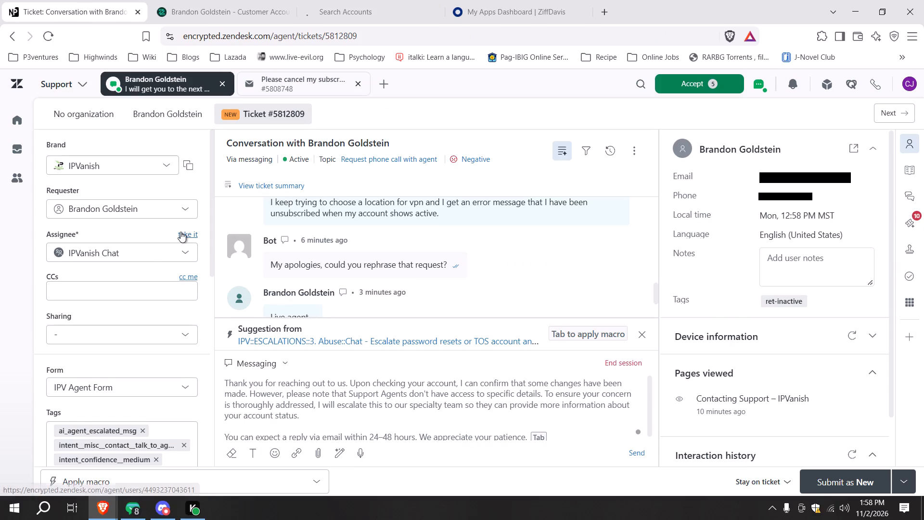
pyautogui.click(180, 232)
pyautogui.click(859, 481)
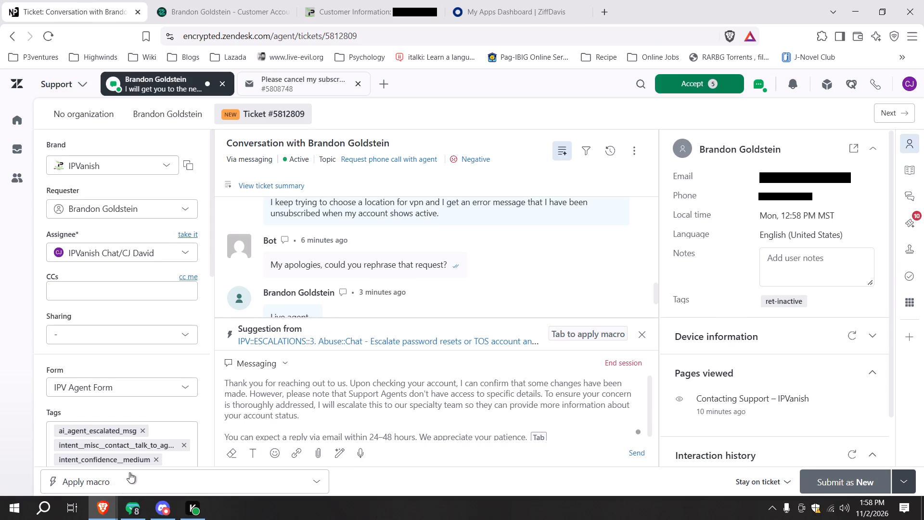
# Find the ipv.txt document through Windows search and open it in Notepad.
pyautogui.click(41, 505)
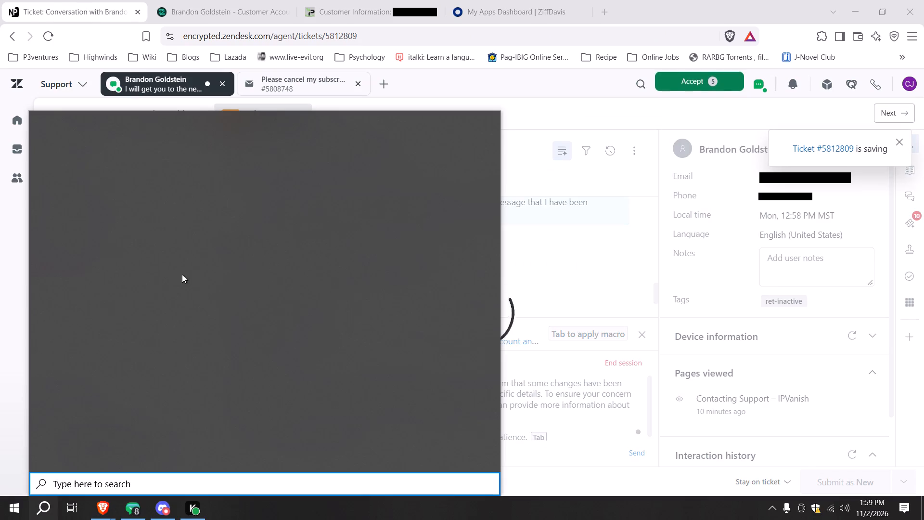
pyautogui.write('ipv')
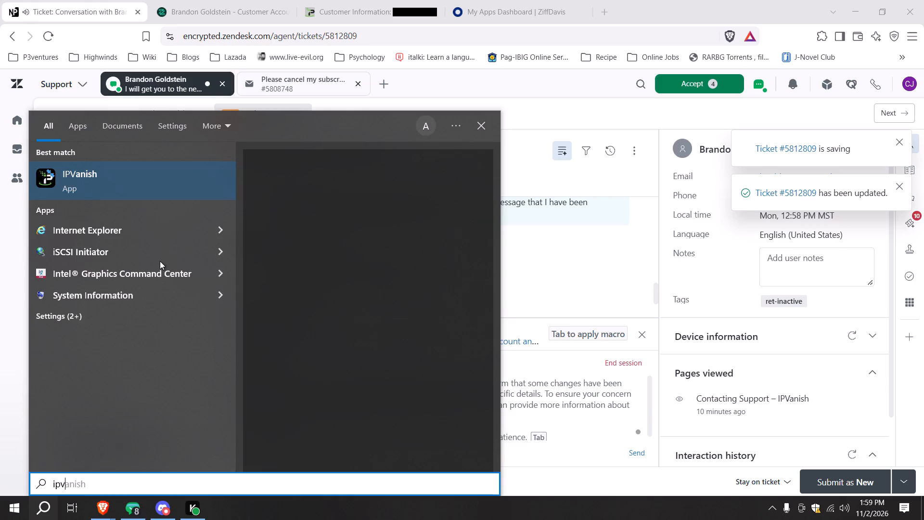
pyautogui.click(107, 129)
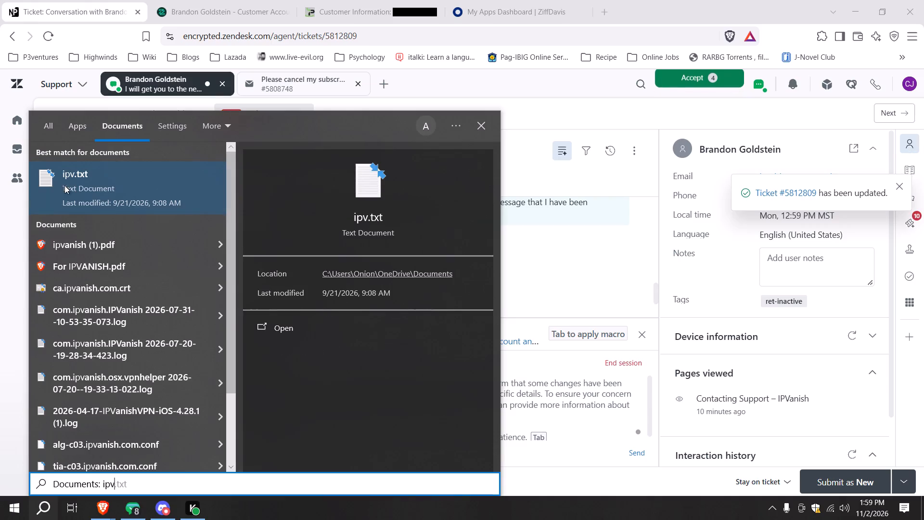
pyautogui.click(89, 190)
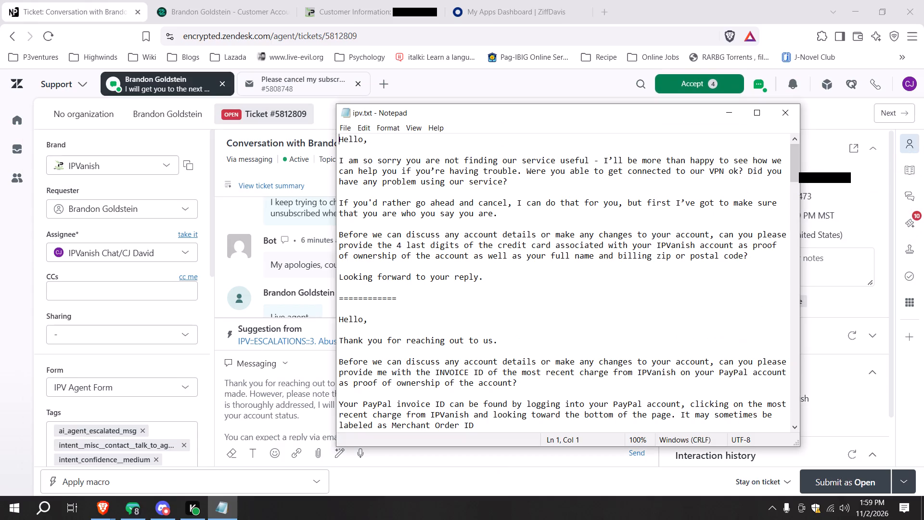
# Copy the greeting "Hello, Thank you for reaching out to us." from ipv.txt into the ticket reply as a single line.
pyautogui.moveTo(525, 343); pyautogui.dragTo(328, 323)
pyautogui.hotkey('ctrl', 'c')
pyautogui.click(291, 411)
pyautogui.hotkey('ctrl', 'v')
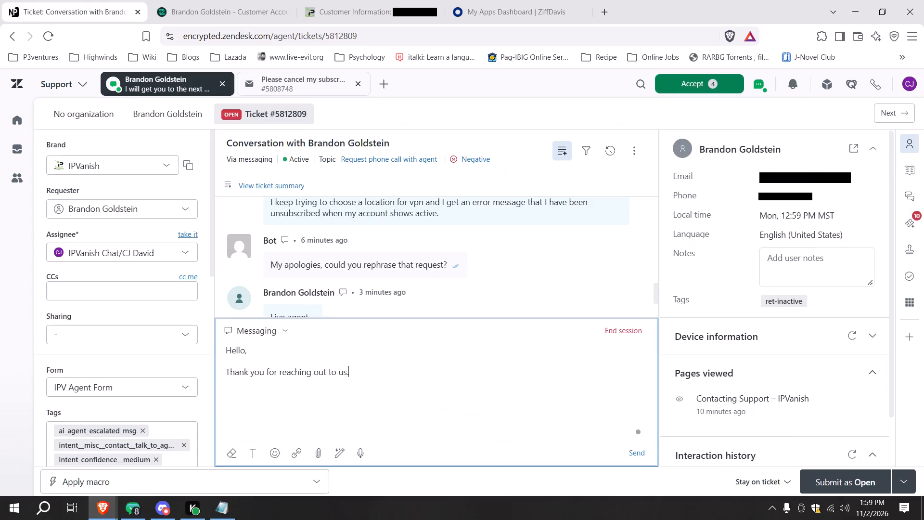
pyautogui.press('Home')
pyautogui.press('BackSpace')
pyautogui.press('BackSpace')
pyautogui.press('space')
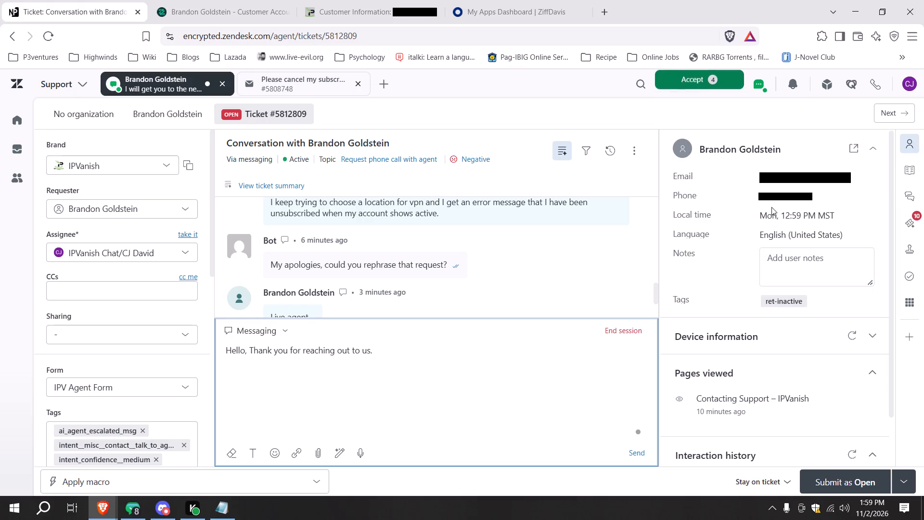
# Add to the reply that the account under the requester's copied email address is currently cancelled due to non-payment.
pyautogui.click(868, 176)
pyautogui.click(480, 374)
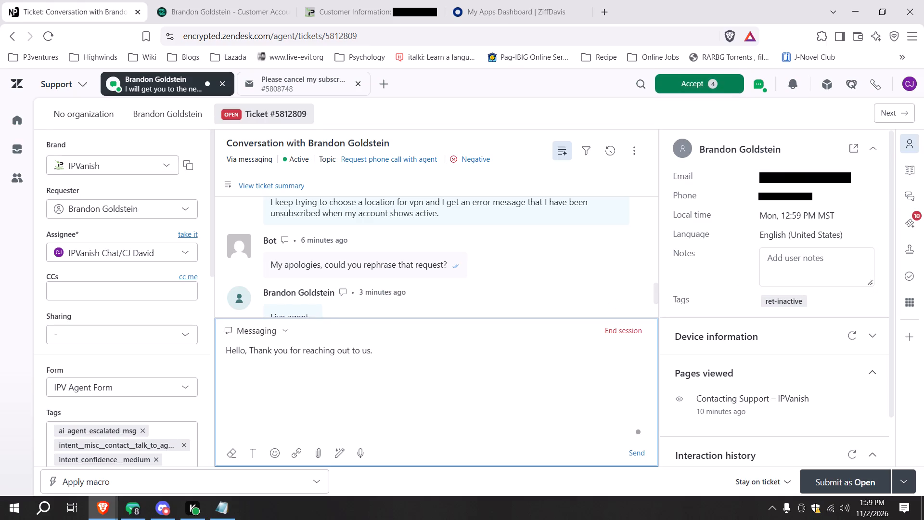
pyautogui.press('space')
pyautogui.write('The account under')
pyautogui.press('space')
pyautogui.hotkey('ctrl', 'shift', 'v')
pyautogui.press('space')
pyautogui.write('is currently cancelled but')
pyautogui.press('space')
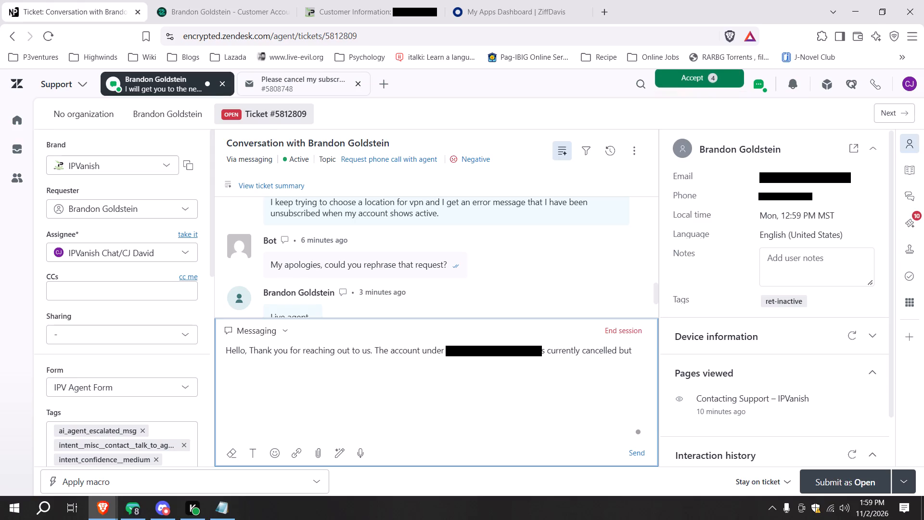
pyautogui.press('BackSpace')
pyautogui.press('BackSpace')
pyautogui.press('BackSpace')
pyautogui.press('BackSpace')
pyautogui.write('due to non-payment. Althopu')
# Continue the reply: although they have resubscribed, the payment is still being processed by the system so the account is not yet active.
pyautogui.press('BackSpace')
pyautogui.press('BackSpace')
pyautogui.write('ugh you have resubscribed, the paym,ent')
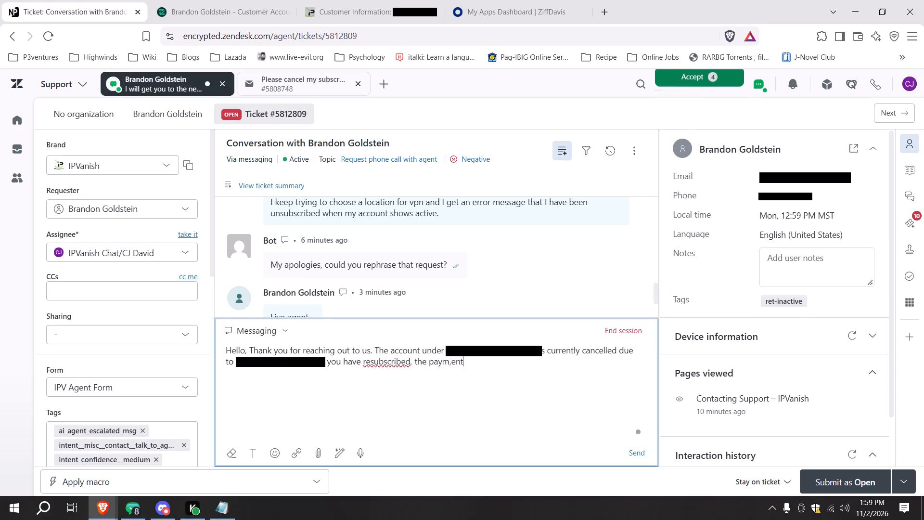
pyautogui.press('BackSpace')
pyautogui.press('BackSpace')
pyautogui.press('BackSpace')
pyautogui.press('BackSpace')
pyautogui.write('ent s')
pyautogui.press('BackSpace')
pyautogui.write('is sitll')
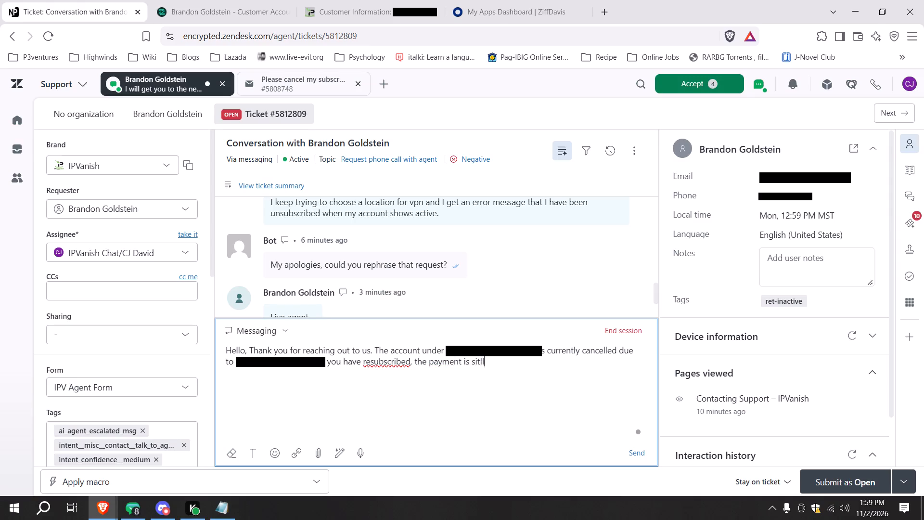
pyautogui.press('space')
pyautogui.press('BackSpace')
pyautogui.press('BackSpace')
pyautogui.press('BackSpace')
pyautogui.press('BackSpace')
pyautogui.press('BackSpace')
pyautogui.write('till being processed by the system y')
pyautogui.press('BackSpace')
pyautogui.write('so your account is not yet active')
# End the reply with "Please check back in an hour" and send it.
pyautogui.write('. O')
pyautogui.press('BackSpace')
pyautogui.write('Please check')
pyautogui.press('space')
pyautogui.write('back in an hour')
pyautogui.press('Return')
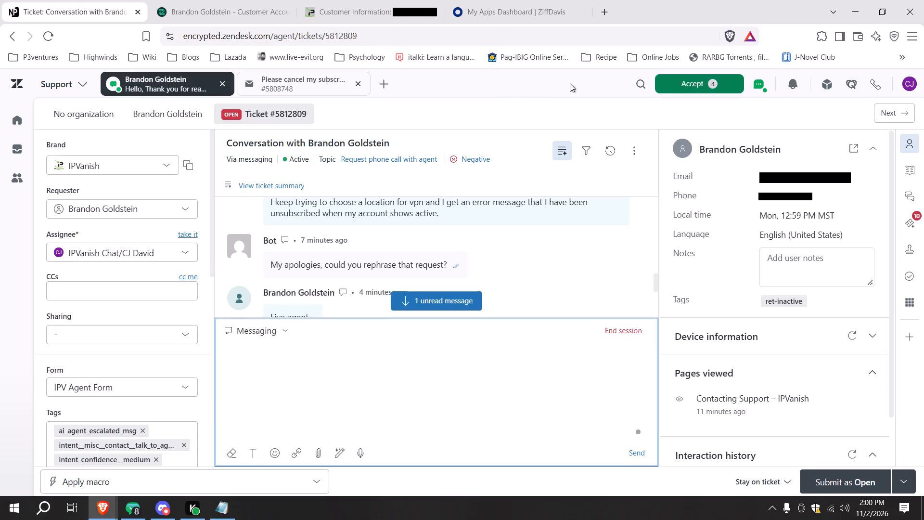
# Return to the IPVanish Chat view and open new ticket #5812815.
pyautogui.scroll(-16, 591, 86)
pyautogui.click(3, 157)
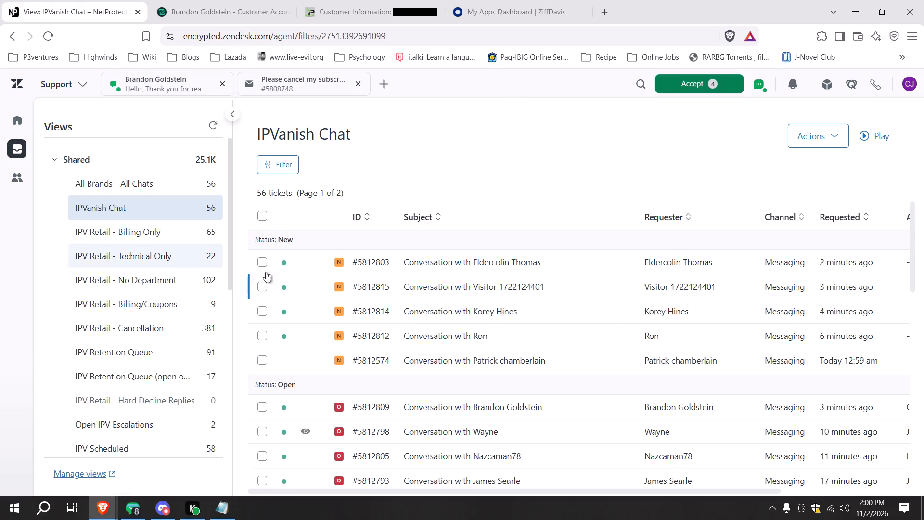
pyautogui.click(543, 294)
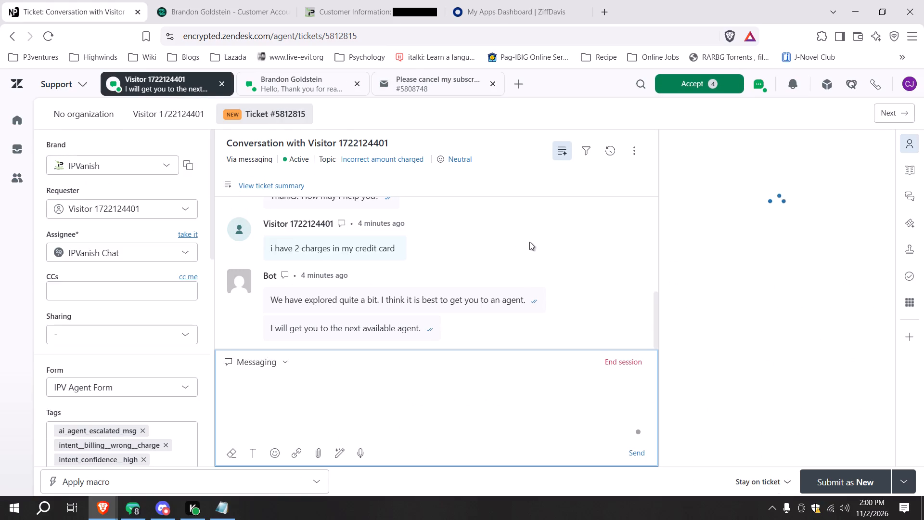
pyautogui.scroll(3, 529, 242)
pyautogui.scroll(-1, 537, 224)
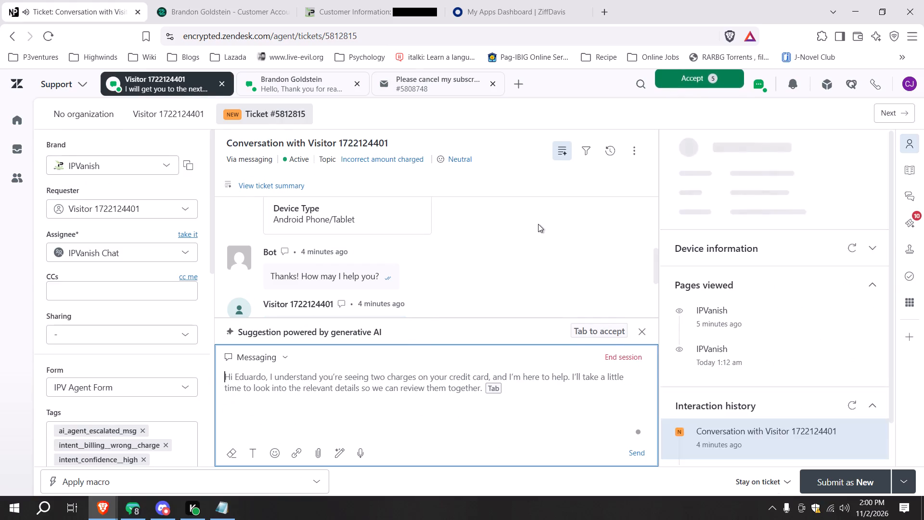
pyautogui.click(538, 224)
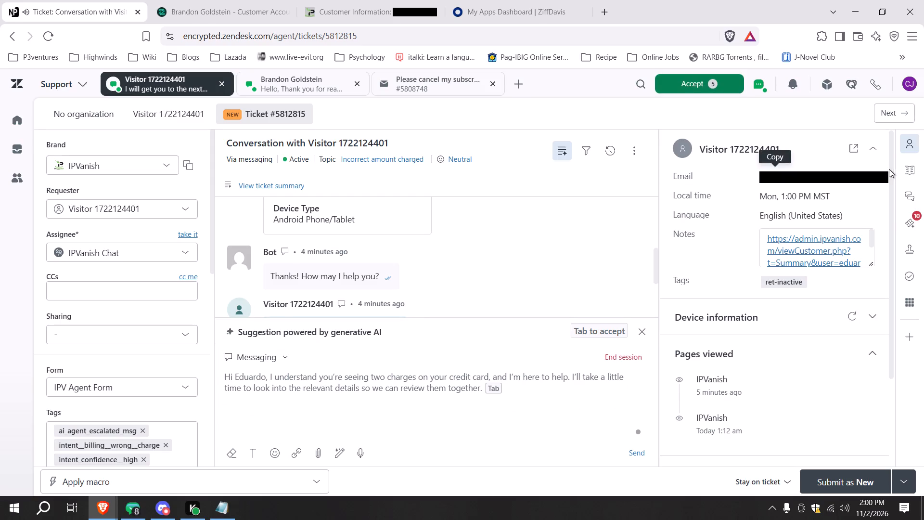
# Copy the requester's email address and read through the visitor's chat messages to the end.
pyautogui.click(880, 174)
pyautogui.press('Down')
pyautogui.click(446, 257)
pyautogui.press('Down')
pyautogui.press('Down')
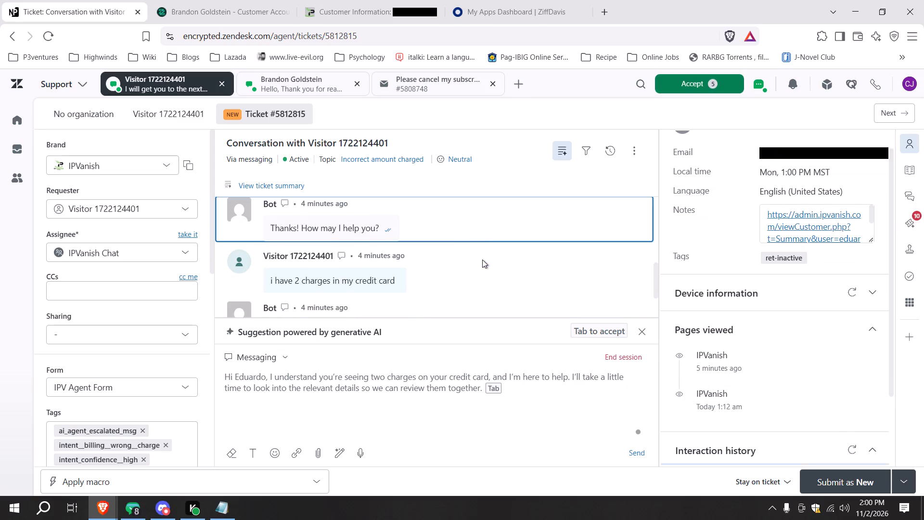
pyautogui.press('Down')
pyautogui.press('Down')
pyautogui.press('Down')
pyautogui.press('Down')
pyautogui.press('Down')
# Search Zuora for the copied email address and open the matching customer account on its own page.
pyautogui.click(245, 0)
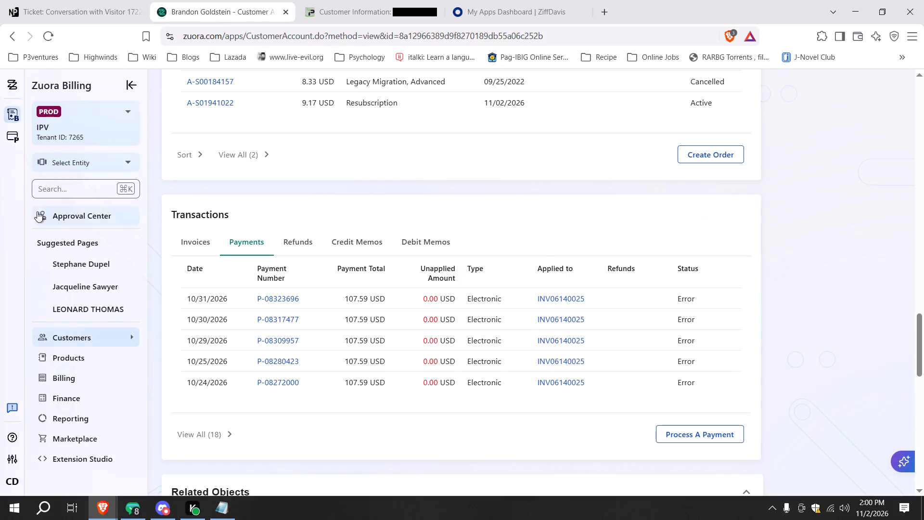
pyautogui.click(66, 193)
pyautogui.hotkey('ctrl', 'v')
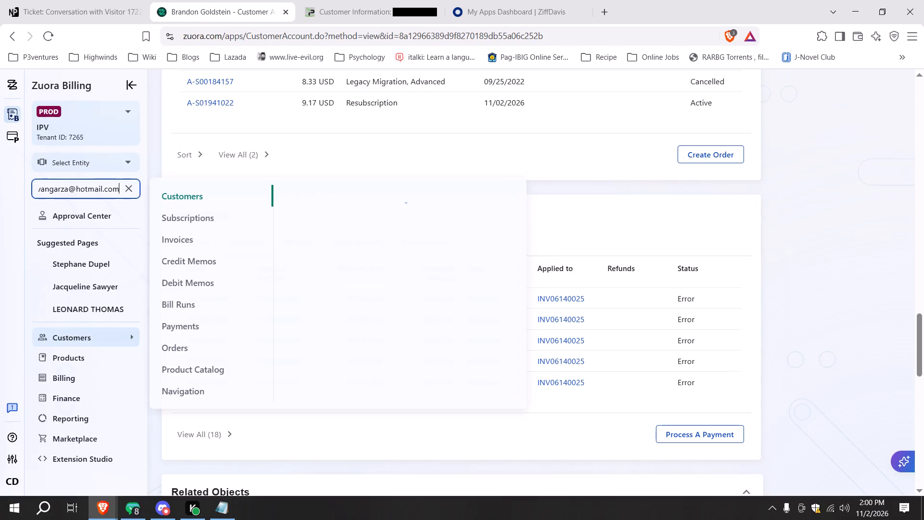
pyautogui.keyDown('ctrl'); pyautogui.click(378, 195); pyautogui.keyUp('ctrl')
pyautogui.click(400, 0)
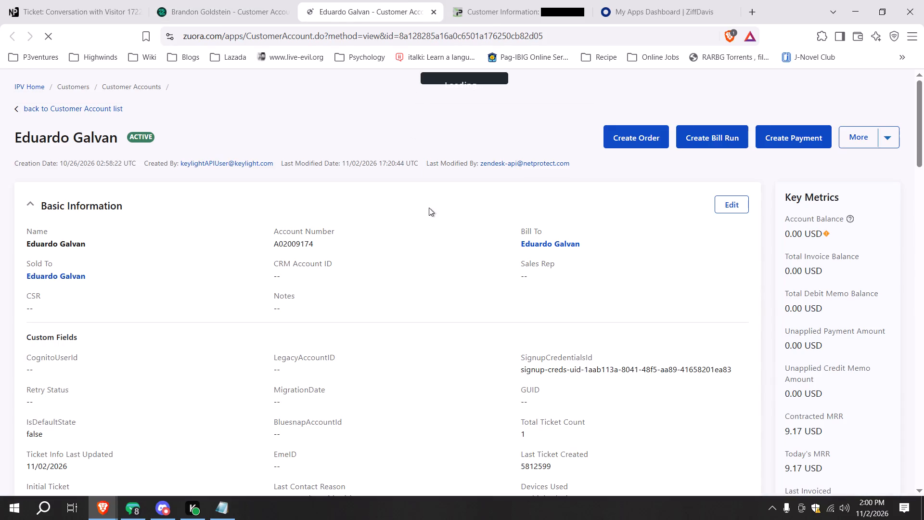
# Review the subscription and invoices on the customer's account page in Zuora.
pyautogui.scroll(-5, 484, 240)
pyautogui.scroll(-7, 452, 210)
pyautogui.scroll(2, 430, 239)
# Return to Zendesk, skip ahead to ticket #5812814, and read its chat messages from the beginning.
pyautogui.click(27, 0)
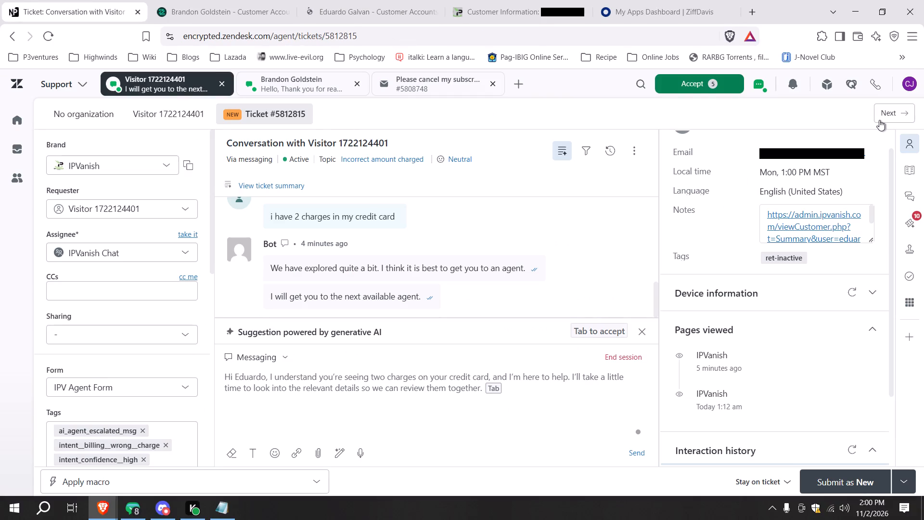
pyautogui.click(887, 115)
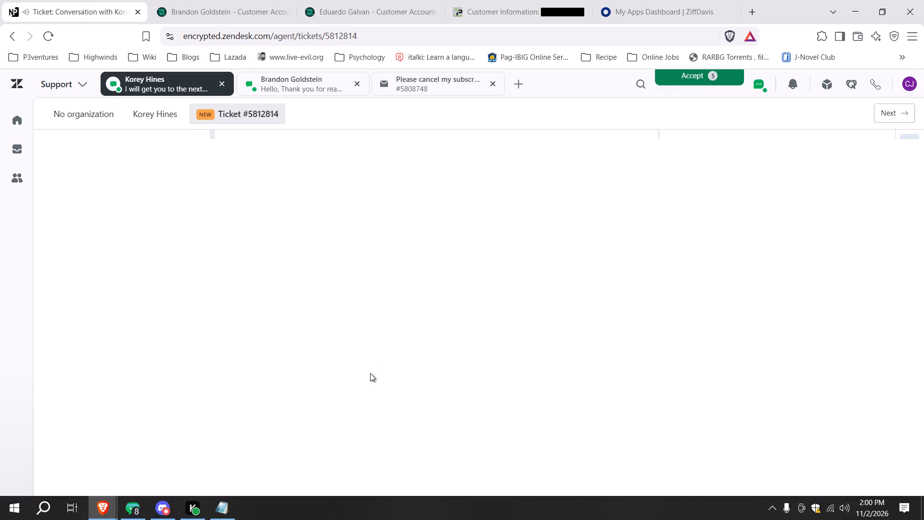
pyautogui.scroll(1, 486, 276)
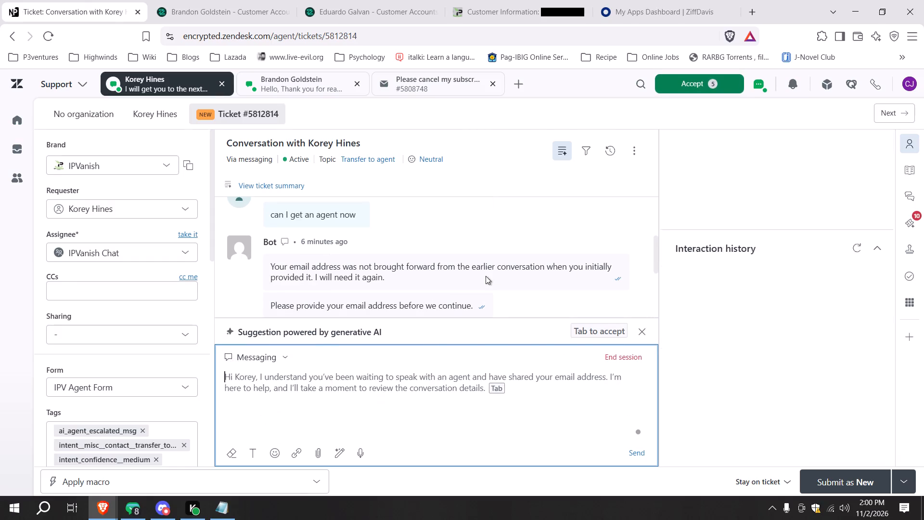
pyautogui.scroll(4, 486, 235)
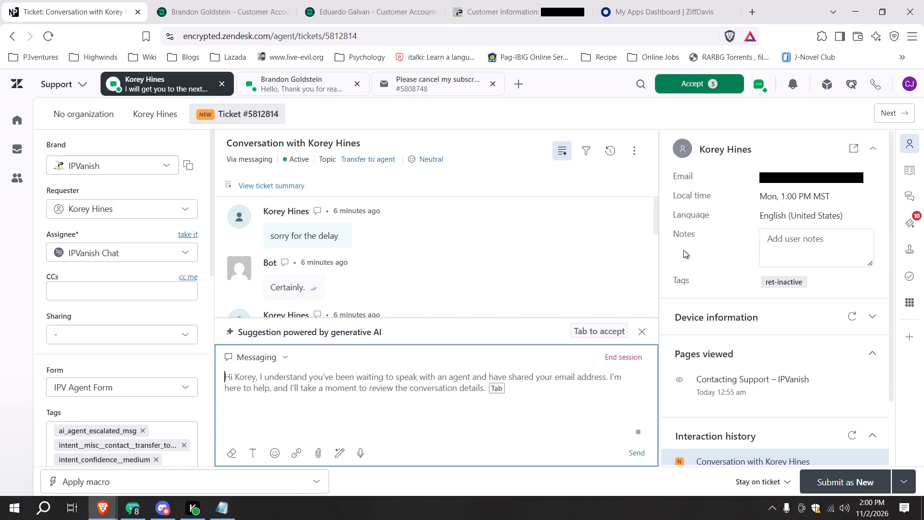
# Copy the requester's email address and open their earlier conversation from the interaction history.
pyautogui.click(871, 182)
pyautogui.scroll(-1, 785, 311)
pyautogui.scroll(-2, 829, 321)
pyautogui.click(792, 436)
# Search Zuora for the copied email address and open the matching customer account.
pyautogui.click(257, 0)
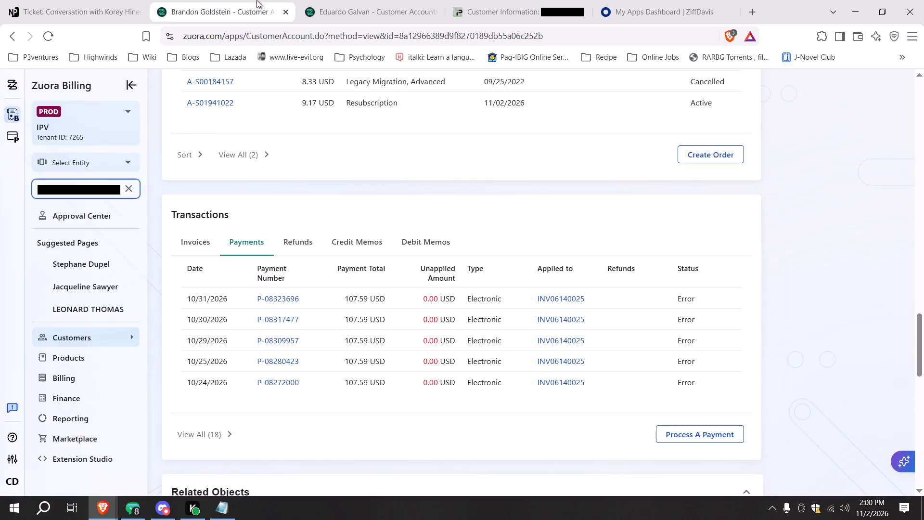
pyautogui.click(330, 0)
pyautogui.click(88, 186)
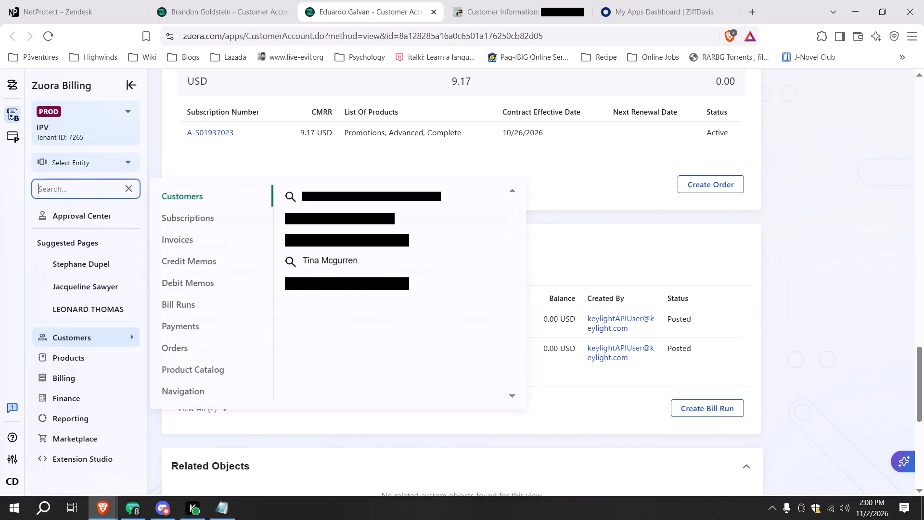
pyautogui.hotkey('ctrl', 'v')
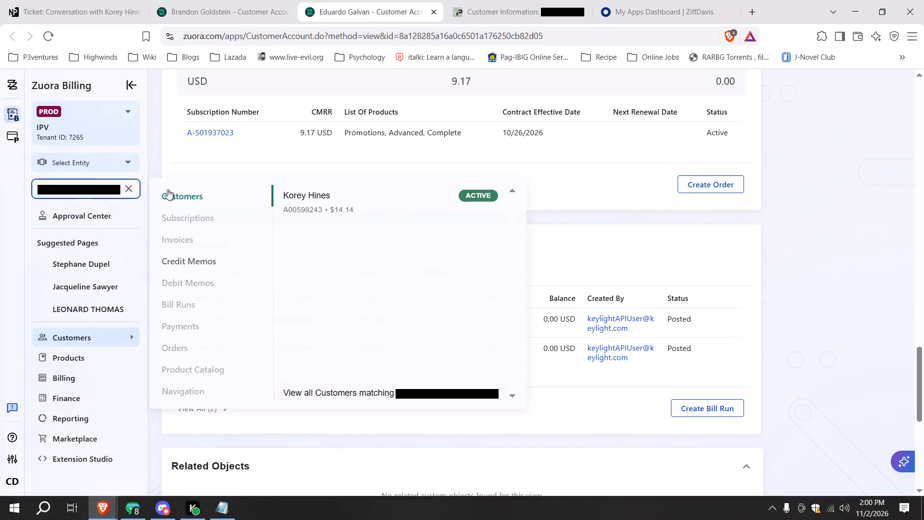
pyautogui.click(316, 203)
pyautogui.click(90, 0)
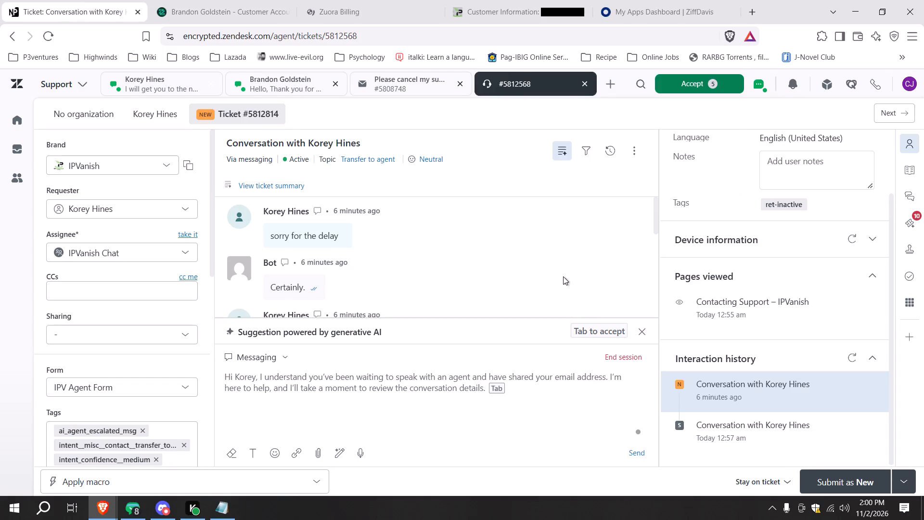
pyautogui.scroll(1, 530, 273)
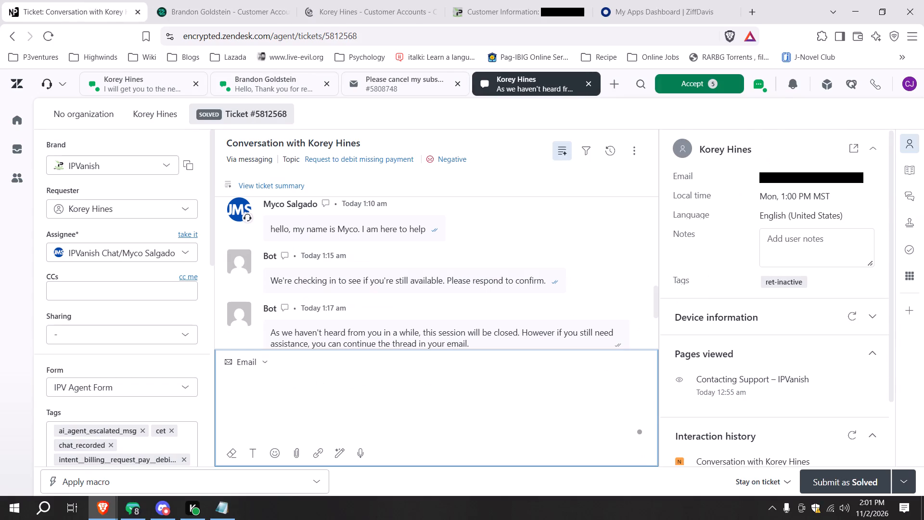
pyautogui.scroll(-2, 539, 260)
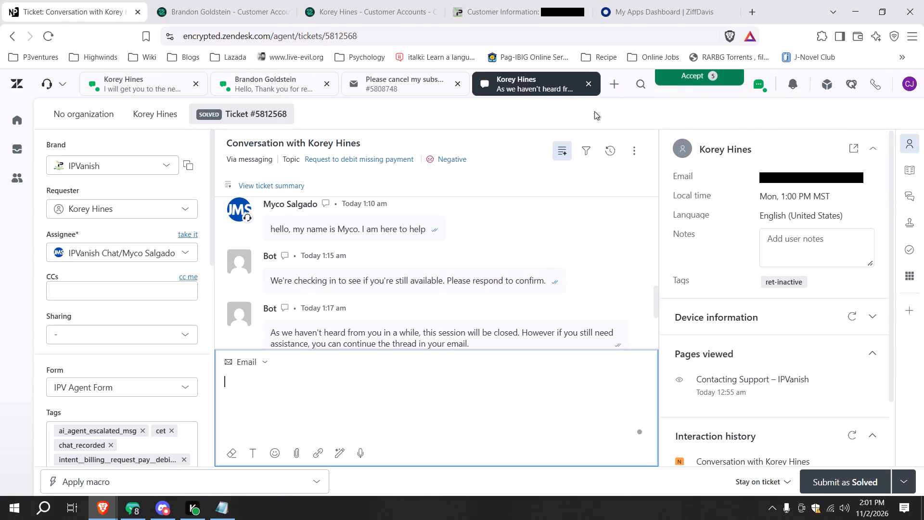
pyautogui.click(590, 85)
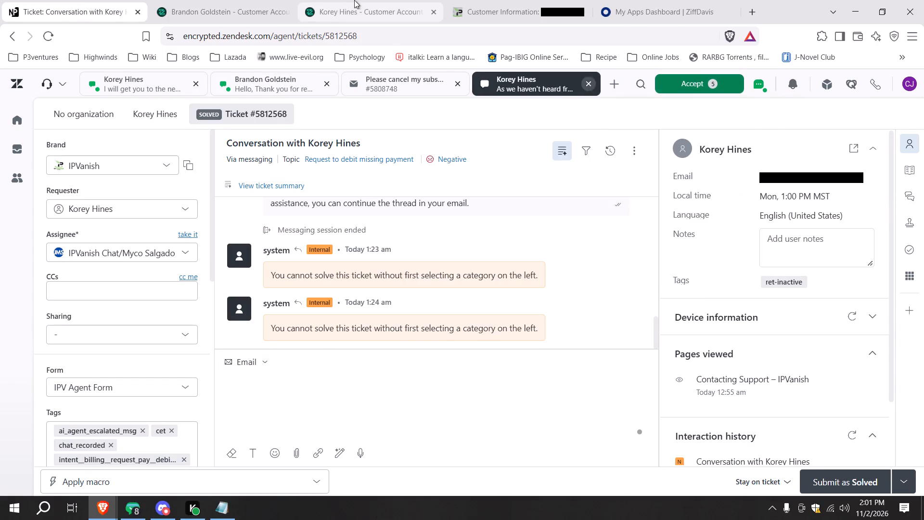
# Check the invoices and payments in the Transactions section of the requester's Zuora account.
pyautogui.click(354, 0)
pyautogui.scroll(-5, 501, 125)
pyautogui.scroll(-7, 520, 216)
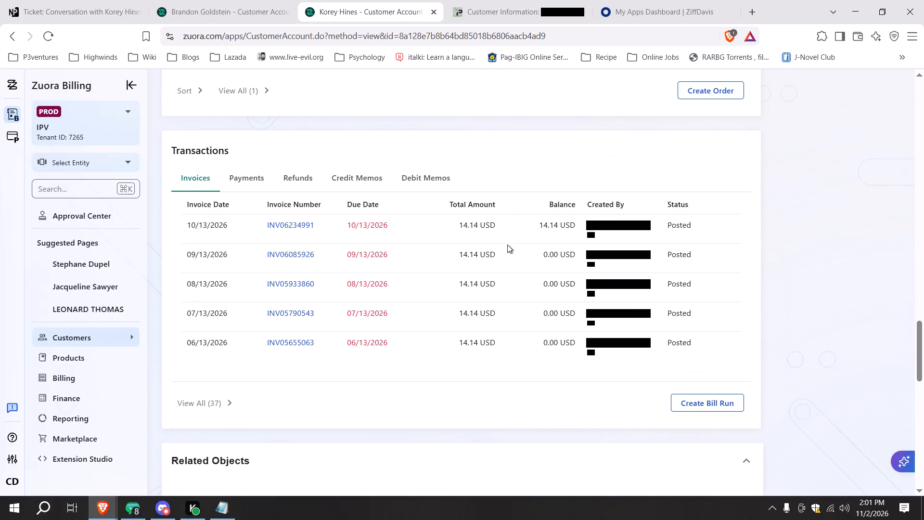
pyautogui.click(266, 179)
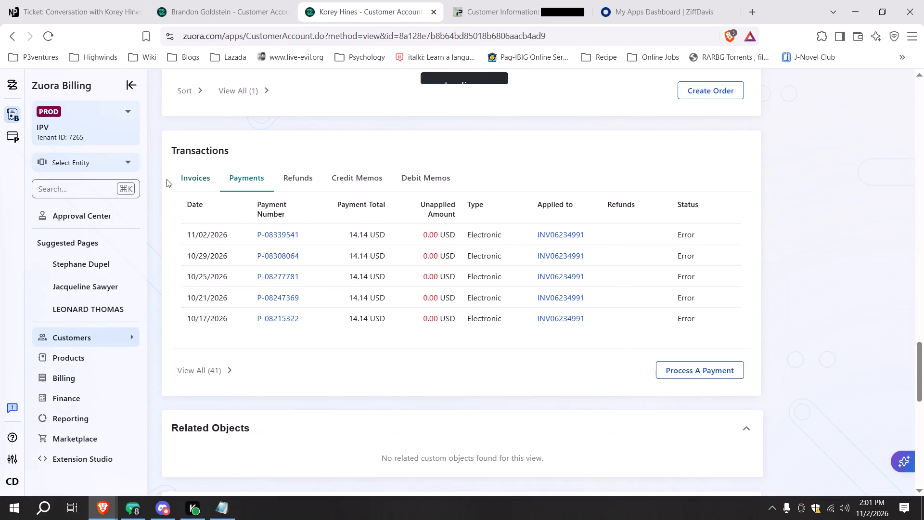
pyautogui.click(204, 183)
pyautogui.scroll(1, 360, 212)
# Go back to ticket #5812814, assign it to yourself, and submit it as New.
pyautogui.click(9, 0)
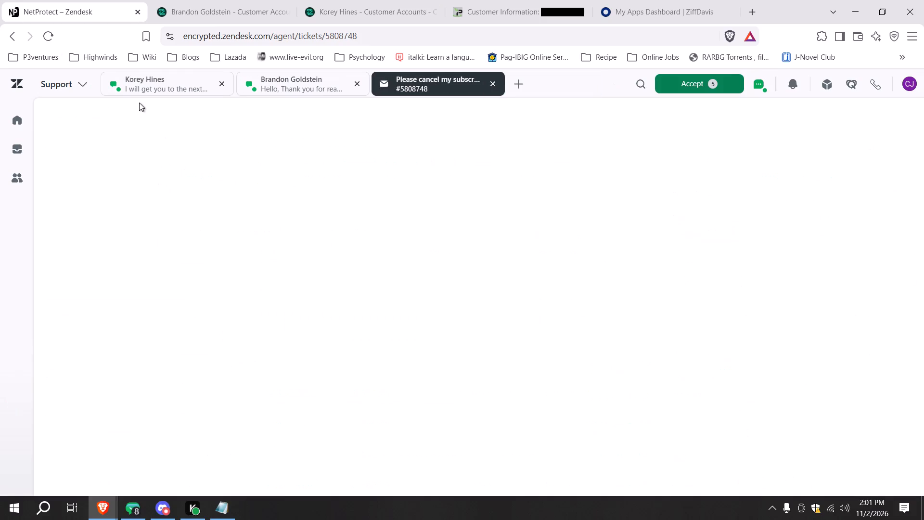
pyautogui.click(141, 101)
pyautogui.click(143, 91)
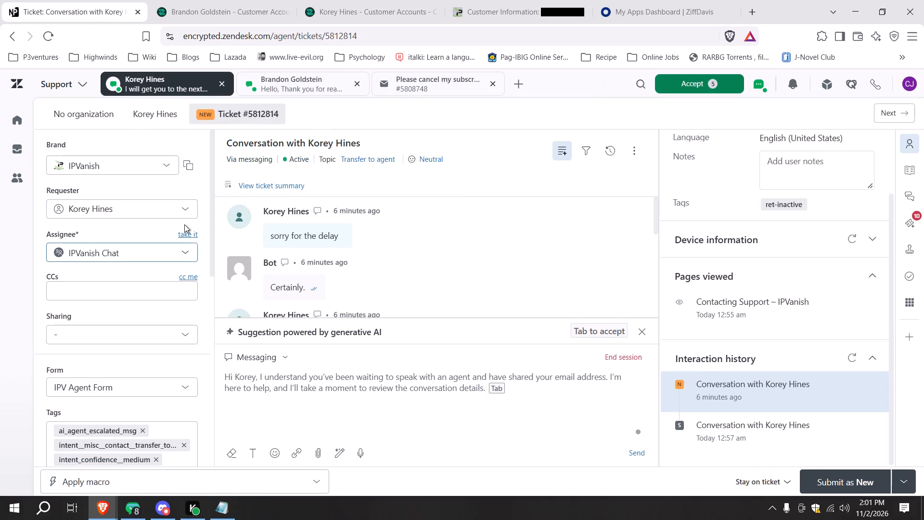
pyautogui.click(184, 224)
pyautogui.click(190, 231)
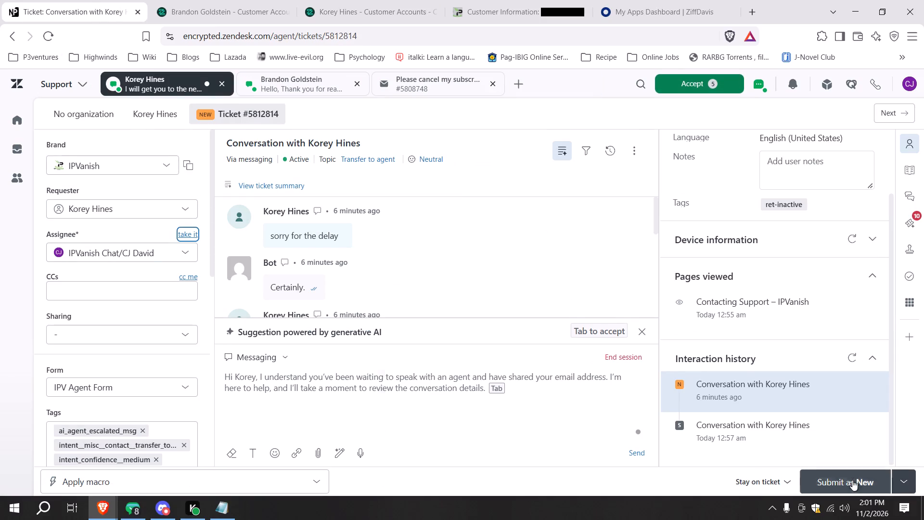
pyautogui.click(851, 479)
# Copy the greeting from the ipv.txt notes into the chat reply and join it into one line, "Hello, Thank you for reaching out to us".
pyautogui.click(219, 512)
pyautogui.hotkey('ctrl', 'c')
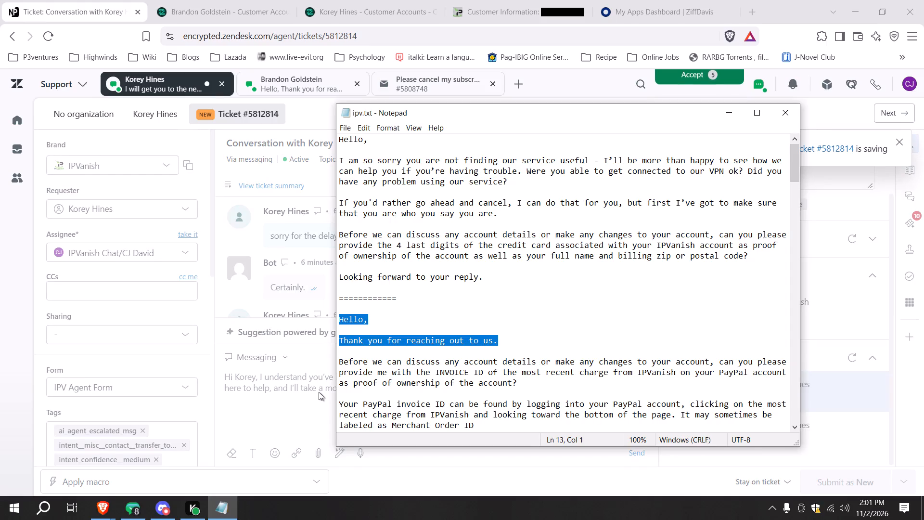
pyautogui.click(275, 393)
pyautogui.click(283, 401)
pyautogui.hotkey('ctrl', 'v')
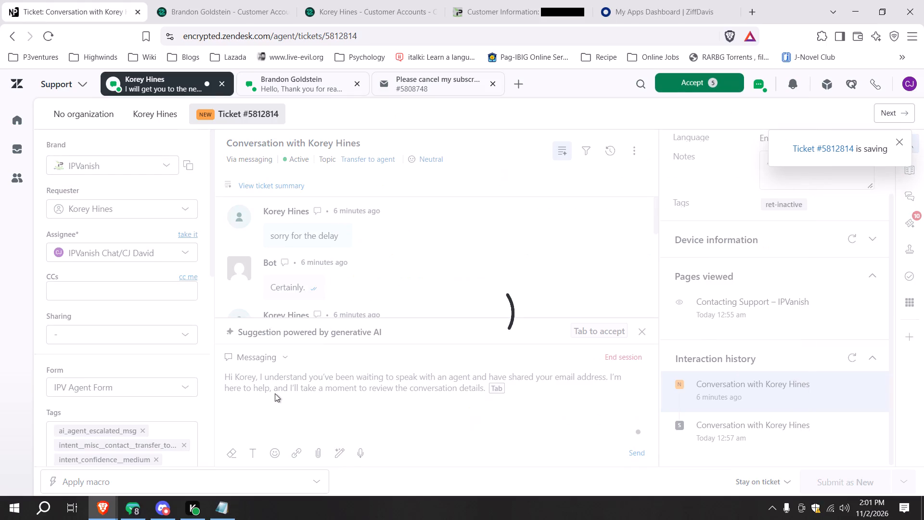
pyautogui.press('Home')
pyautogui.press('BackSpace')
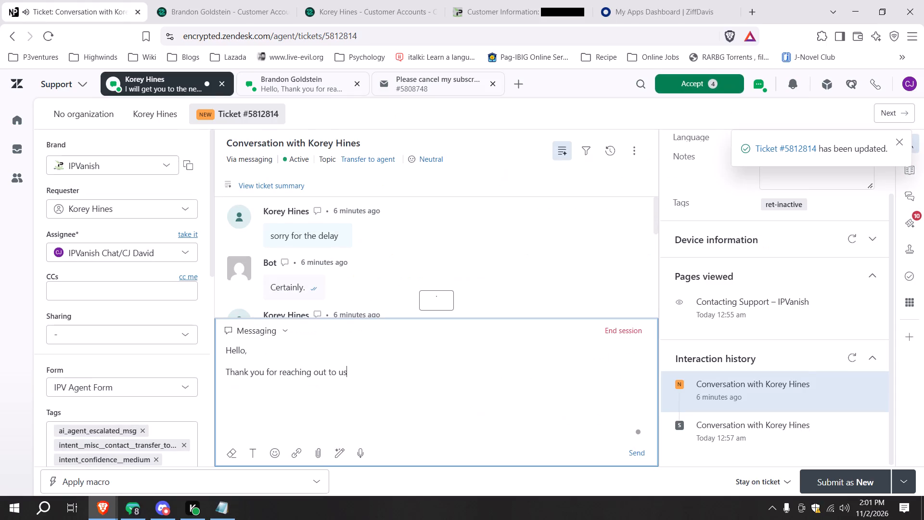
pyautogui.press('Home')
pyautogui.press('BackSpace')
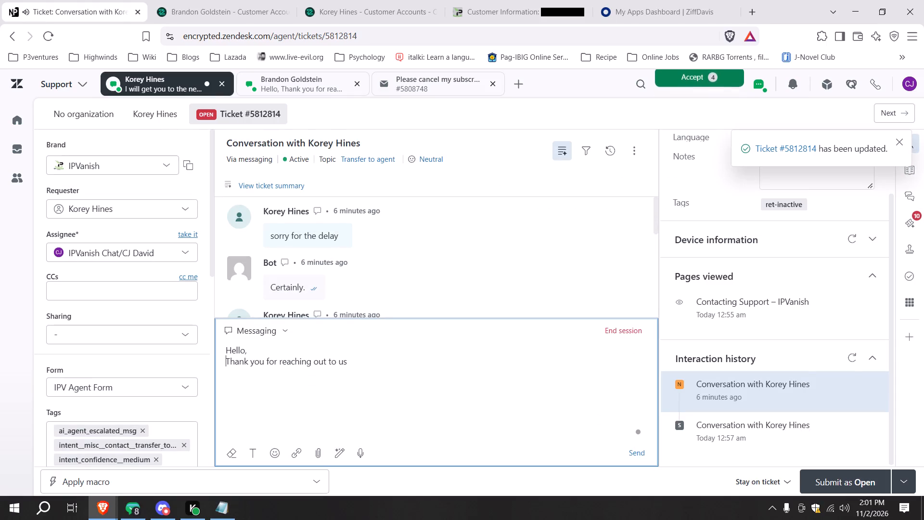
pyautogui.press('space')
pyautogui.press('BackSpace')
pyautogui.press('BackSpace')
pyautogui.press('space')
pyautogui.press('End')
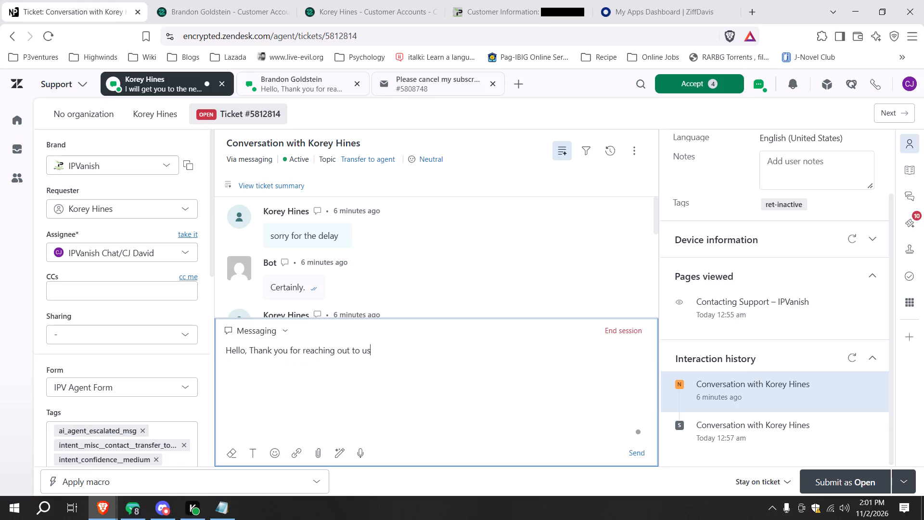
# End the reply with ". How can we help you today?" and send it.
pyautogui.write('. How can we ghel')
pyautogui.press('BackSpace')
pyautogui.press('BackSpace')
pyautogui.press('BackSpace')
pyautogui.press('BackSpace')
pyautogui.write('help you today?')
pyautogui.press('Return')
pyautogui.scroll(-2, 375, 279)
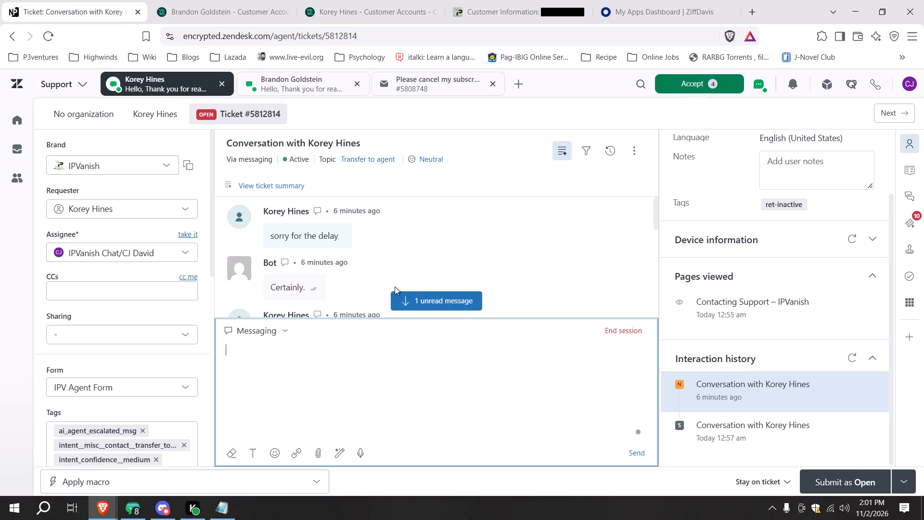
pyautogui.scroll(-7, 395, 286)
# Return to the IPVanish Chat view, open ticket #5812815, and move on from it to ticket #5812812.
pyautogui.click(1, 159)
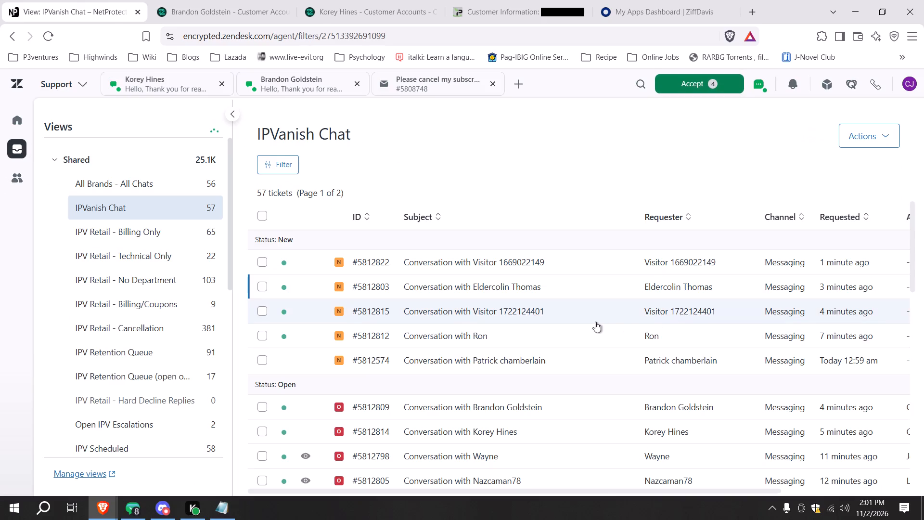
pyautogui.click(595, 322)
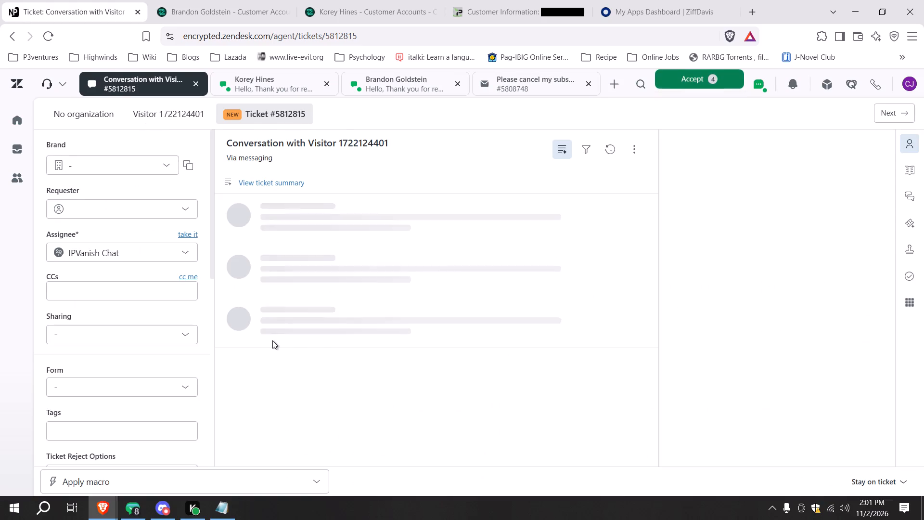
pyautogui.click(879, 110)
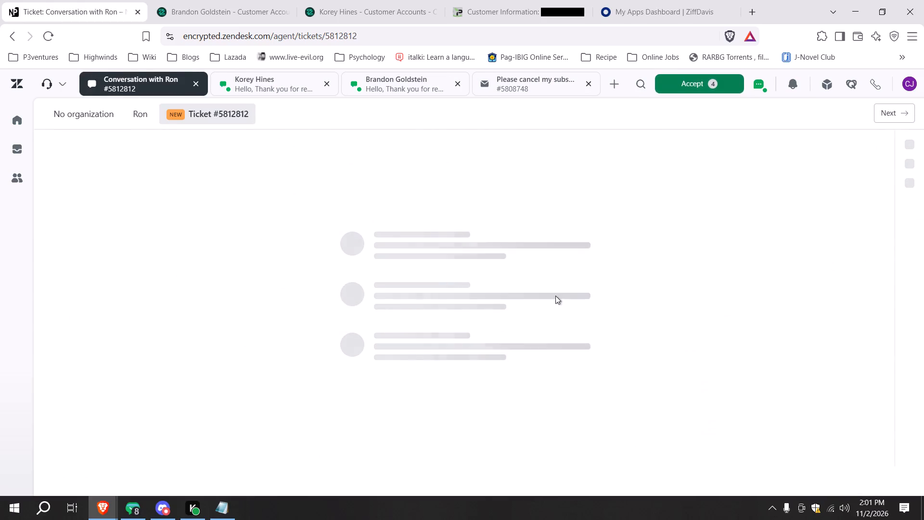
pyautogui.scroll(1, 535, 239)
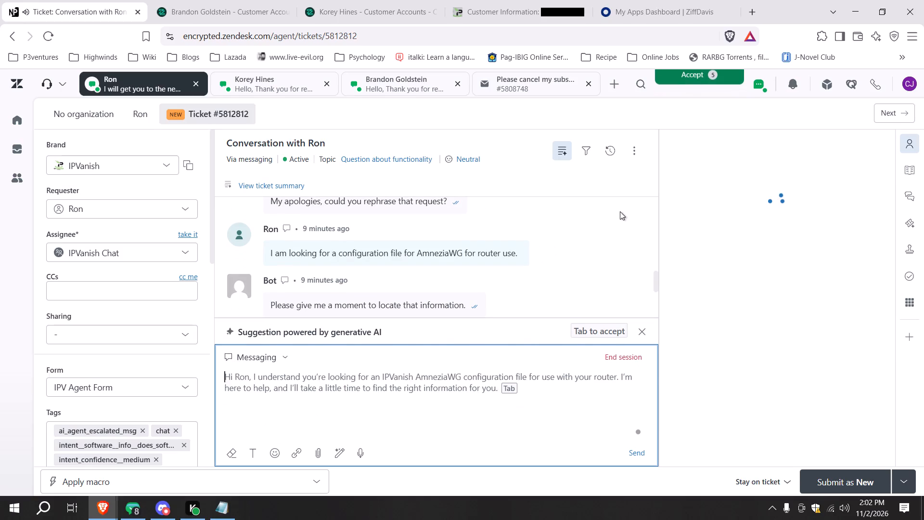
# Copy the requester's email address, assign ticket #5812812 to yourself, and submit it as New.
pyautogui.click(873, 173)
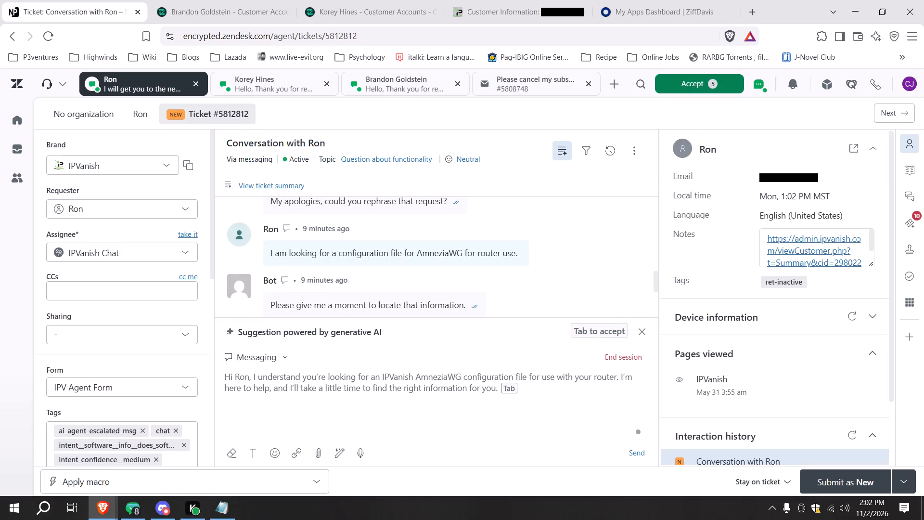
pyautogui.click(193, 240)
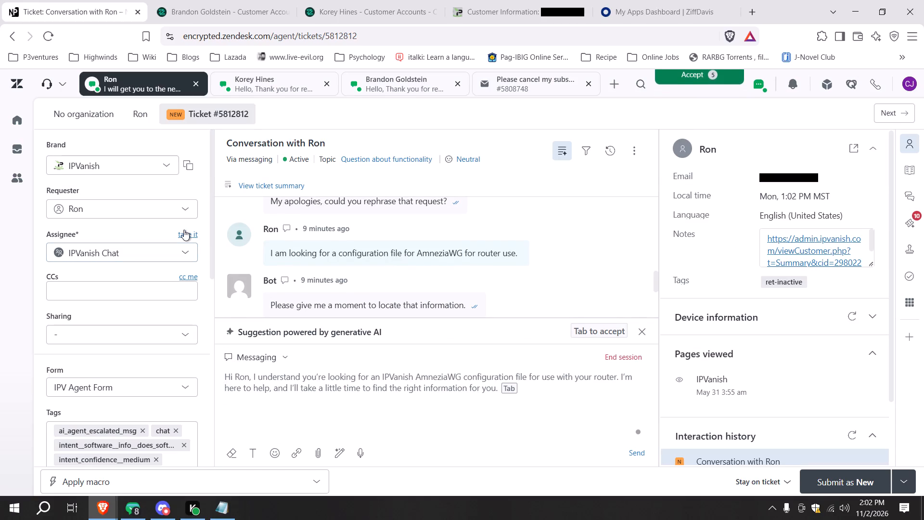
pyautogui.click(184, 230)
pyautogui.click(815, 485)
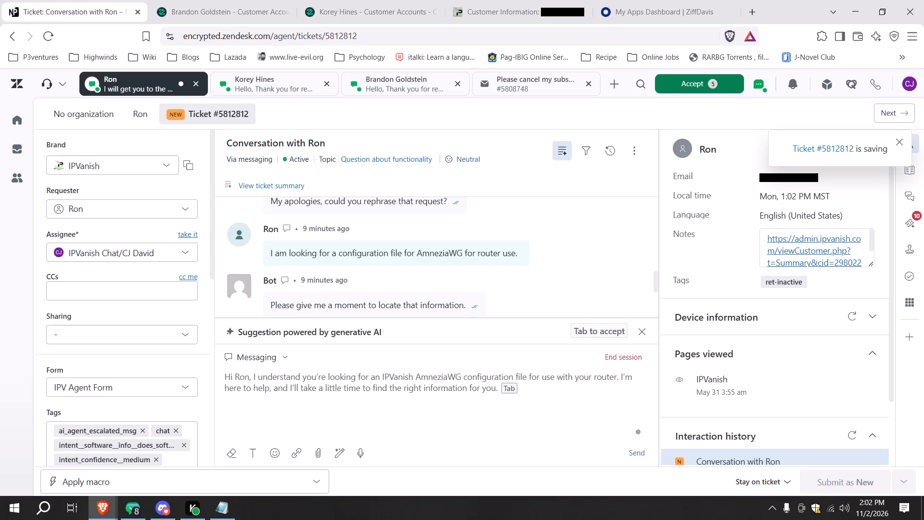
# Copy the term AmneziaWG from Ron's message and search the web for it in a new tab.
pyautogui.moveTo(464, 256); pyautogui.dragTo(414, 256)
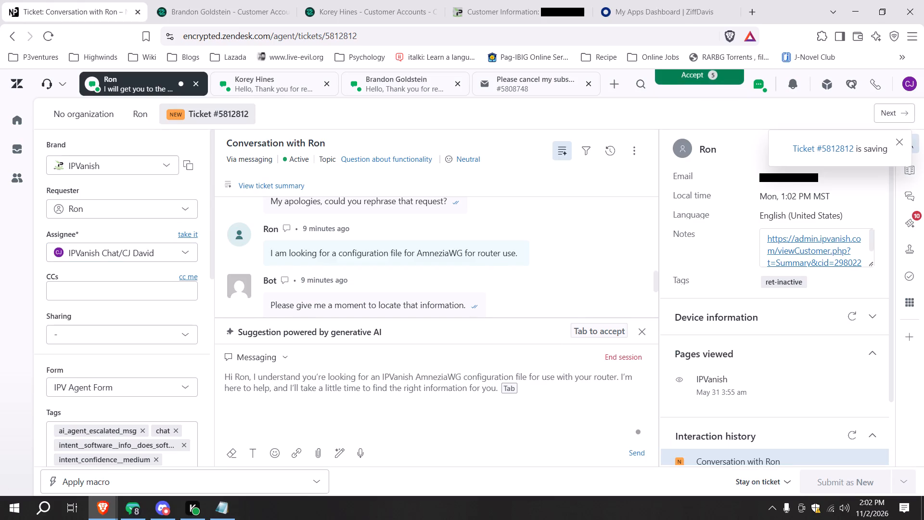
pyautogui.moveTo(414, 256); pyautogui.dragTo(413, 256)
pyautogui.click(418, 256)
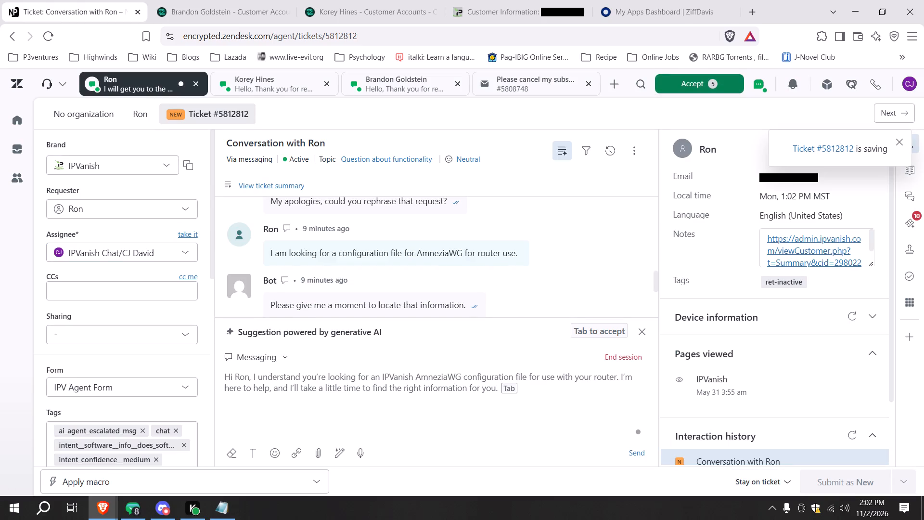
pyautogui.doubleClick(418, 256)
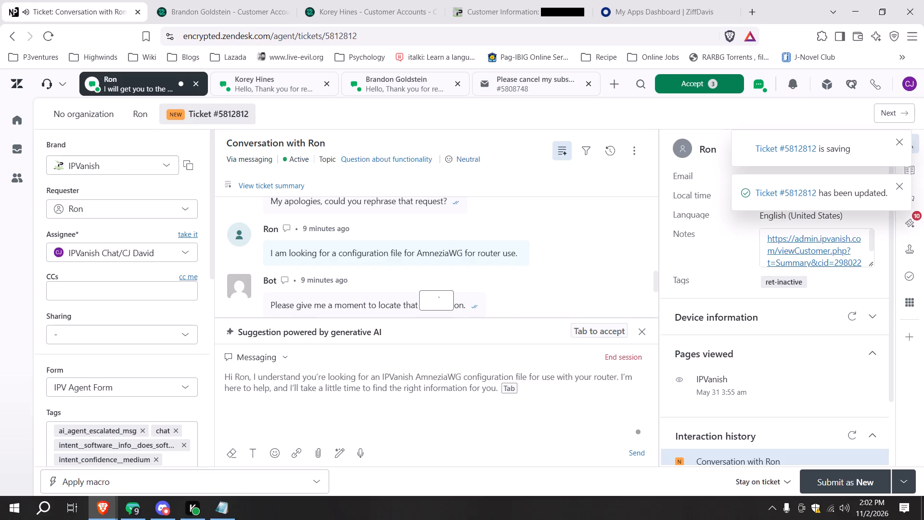
pyautogui.hotkey('ctrl', 'c')
pyautogui.click(751, 17)
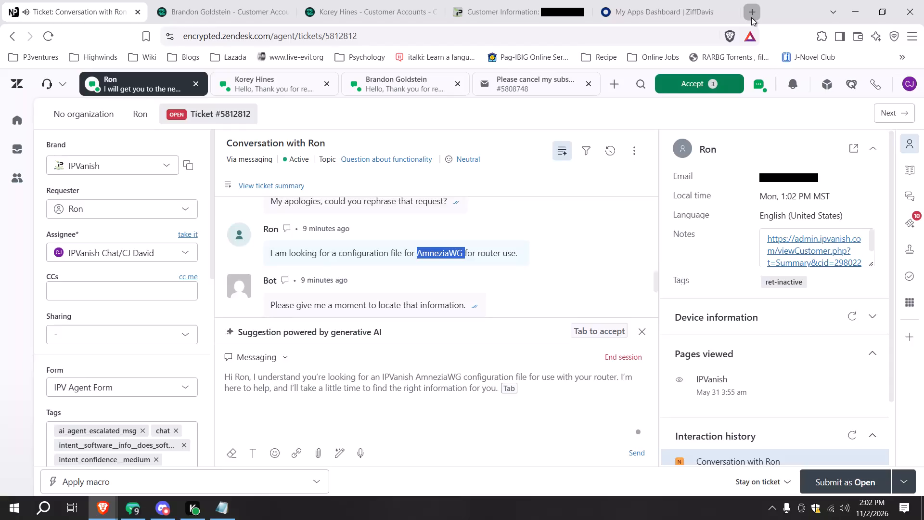
pyautogui.hotkey('ctrl', 'v')
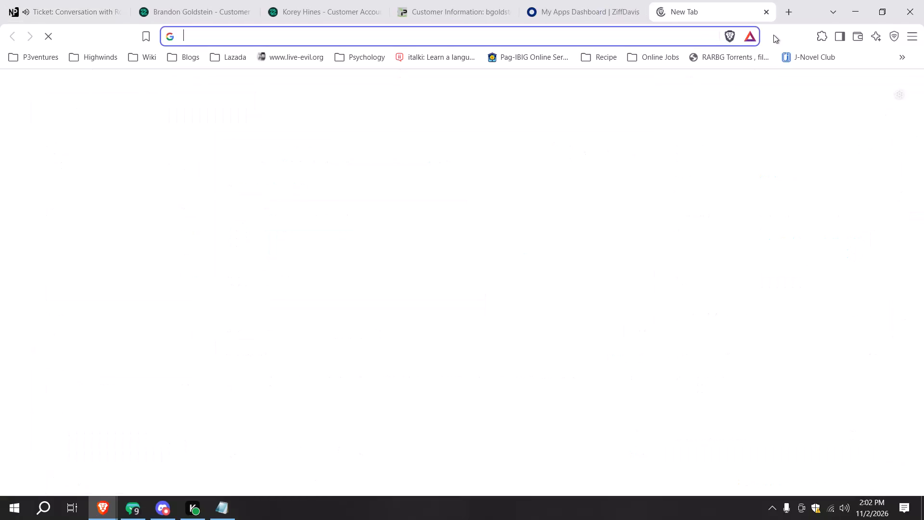
pyautogui.press('Return')
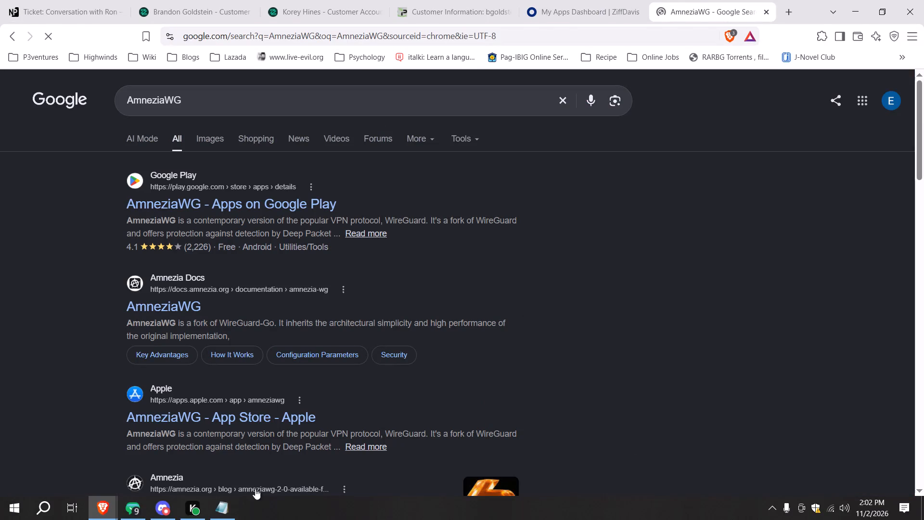
# Copy the greeting from the ipv.txt notes into Ron's chat reply and join it into one line, "Hello, Thank you for reaching out to us.".
pyautogui.click(223, 503)
pyautogui.hotkey('ctrl', 'c')
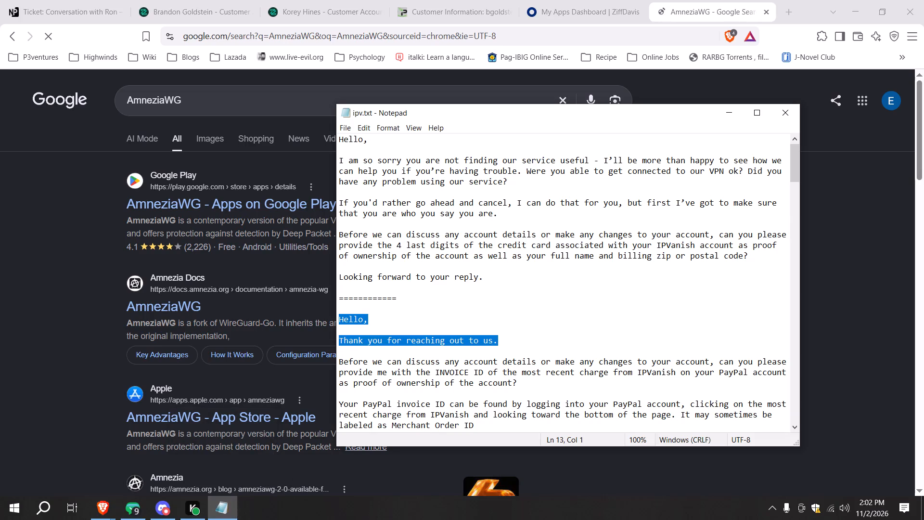
pyautogui.click(862, 357)
pyautogui.click(0, 0)
pyautogui.click(328, 390)
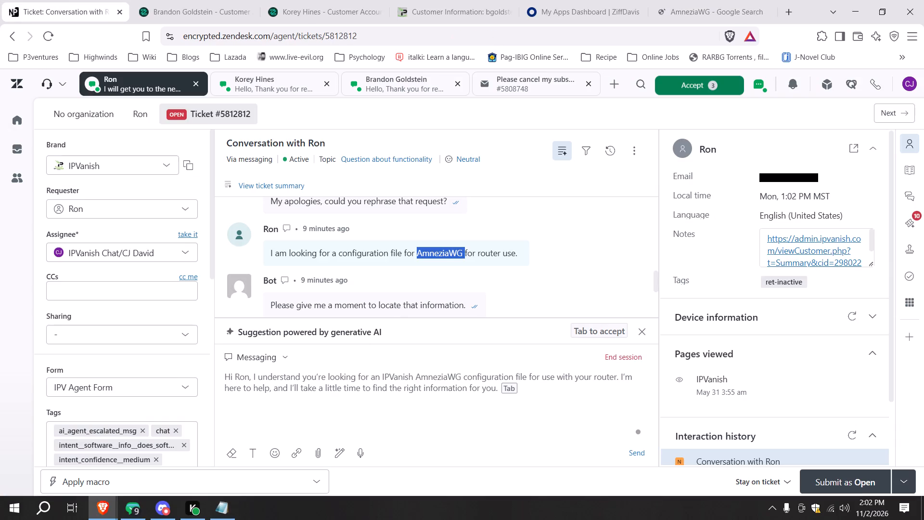
pyautogui.hotkey('ctrl', 'v')
pyautogui.press('Home')
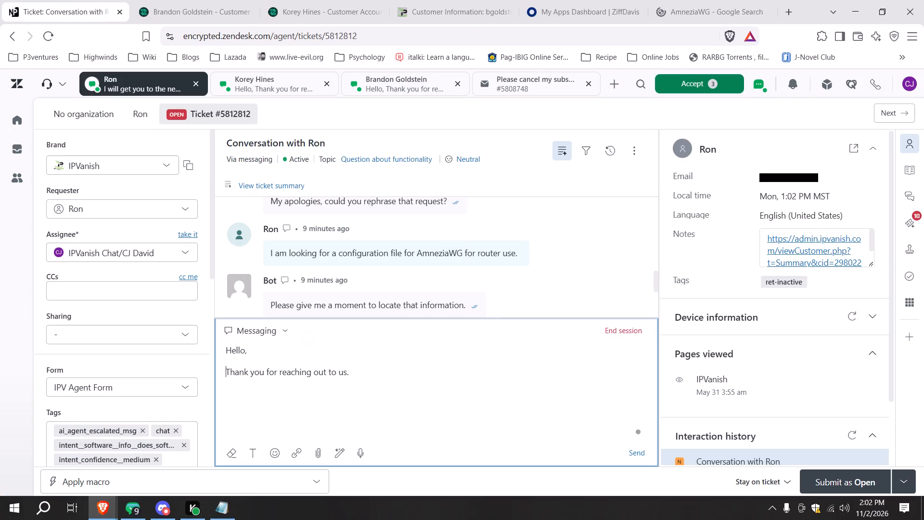
pyautogui.press('BackSpace')
pyautogui.press('BackSpace')
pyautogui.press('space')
pyautogui.press('Home')
pyautogui.press('End')
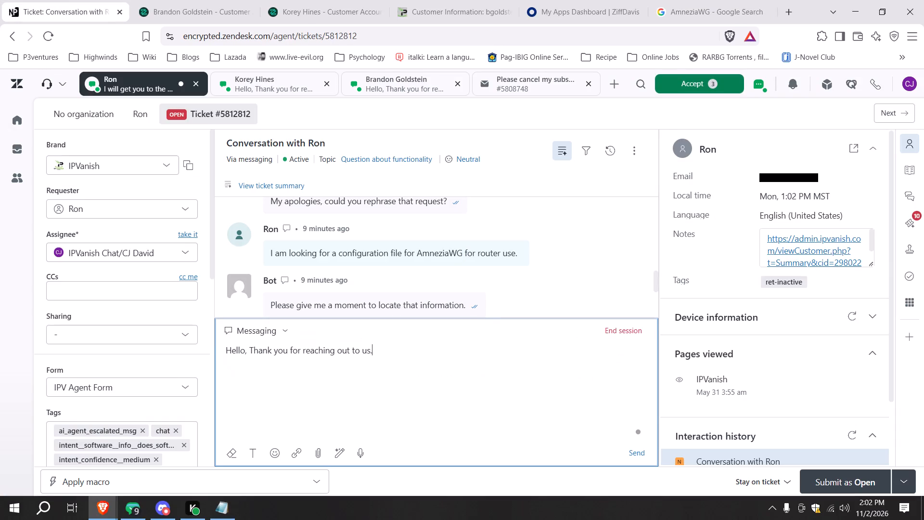
# Continue the reply to Ron with "I'm sorry but we do not have such a file.".
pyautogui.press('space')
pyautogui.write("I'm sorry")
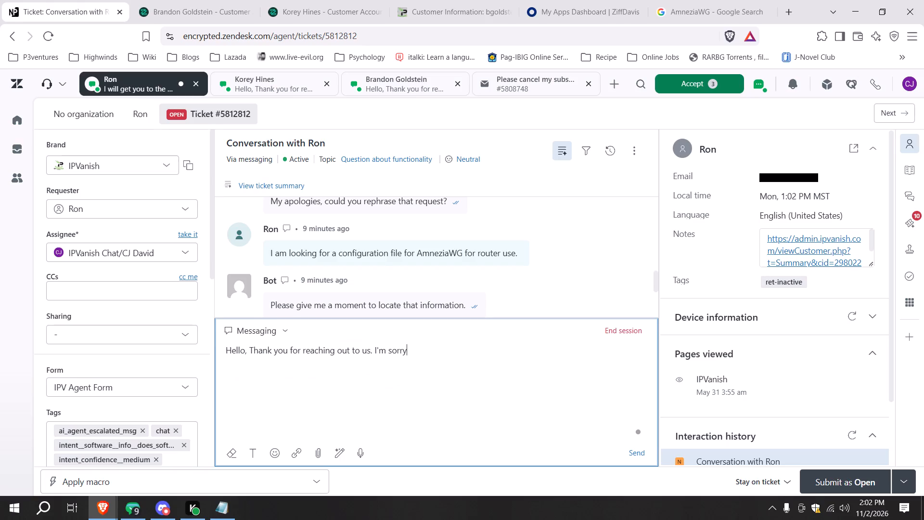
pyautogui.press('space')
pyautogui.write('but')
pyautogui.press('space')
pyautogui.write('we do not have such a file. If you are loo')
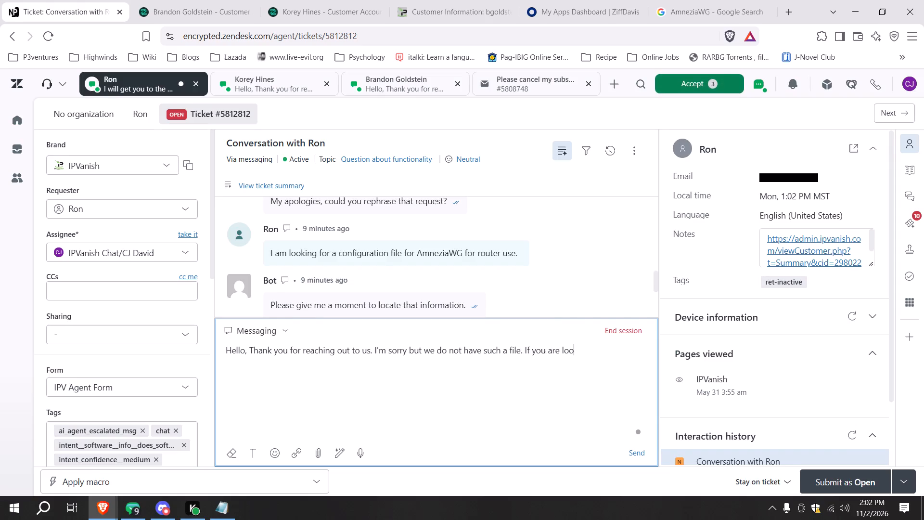
# Add the alternative to the reply: "If you are look for a regular Wireguard configuration file, it can be downloaded".
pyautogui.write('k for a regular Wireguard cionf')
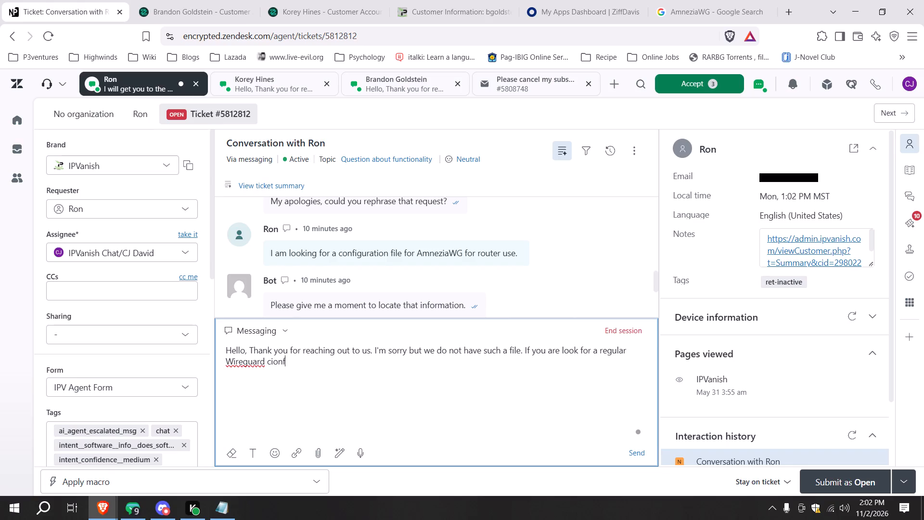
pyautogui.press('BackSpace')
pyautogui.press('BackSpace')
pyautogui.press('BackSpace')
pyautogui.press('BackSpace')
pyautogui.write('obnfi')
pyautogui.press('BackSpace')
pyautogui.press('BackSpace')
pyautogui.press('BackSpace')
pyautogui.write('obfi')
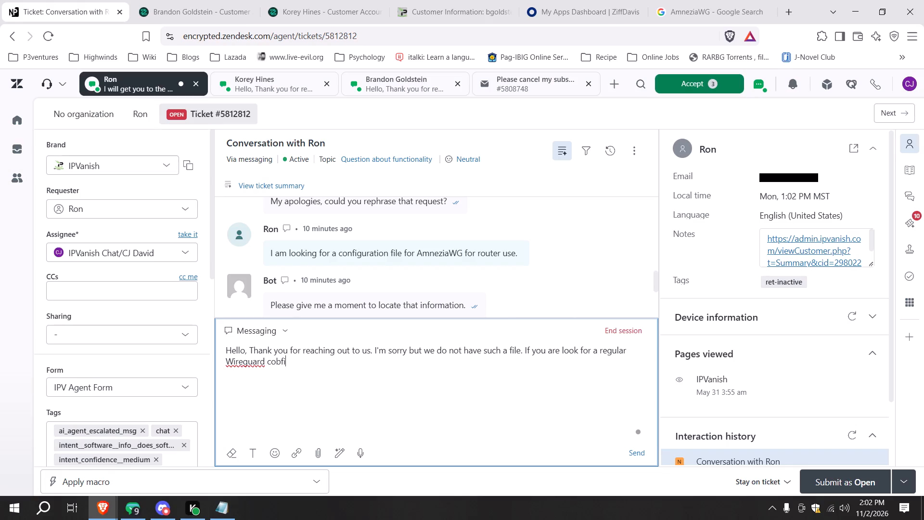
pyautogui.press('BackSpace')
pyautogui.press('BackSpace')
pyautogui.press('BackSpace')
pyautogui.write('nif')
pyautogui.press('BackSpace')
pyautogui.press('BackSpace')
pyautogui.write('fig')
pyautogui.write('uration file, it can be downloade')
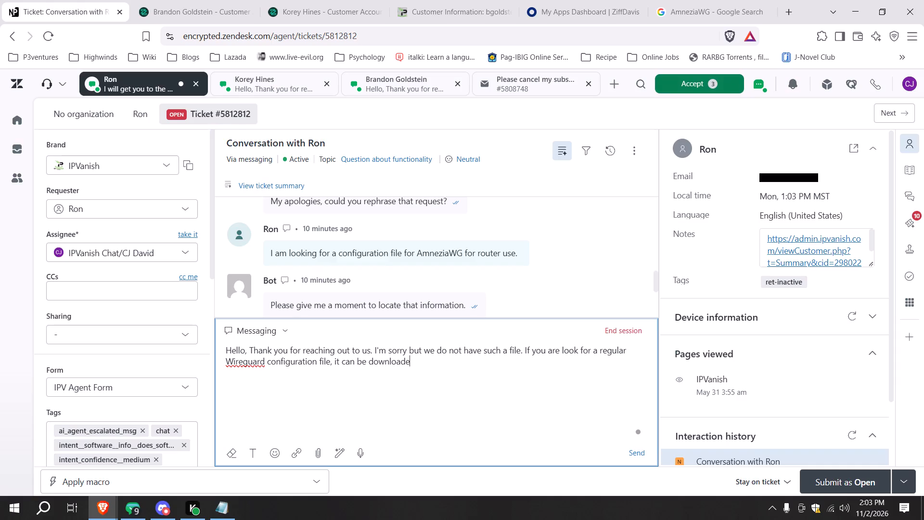
# End the reply with "from your account page at sso.ipvanish.com", send it, and check the end of the conversation.
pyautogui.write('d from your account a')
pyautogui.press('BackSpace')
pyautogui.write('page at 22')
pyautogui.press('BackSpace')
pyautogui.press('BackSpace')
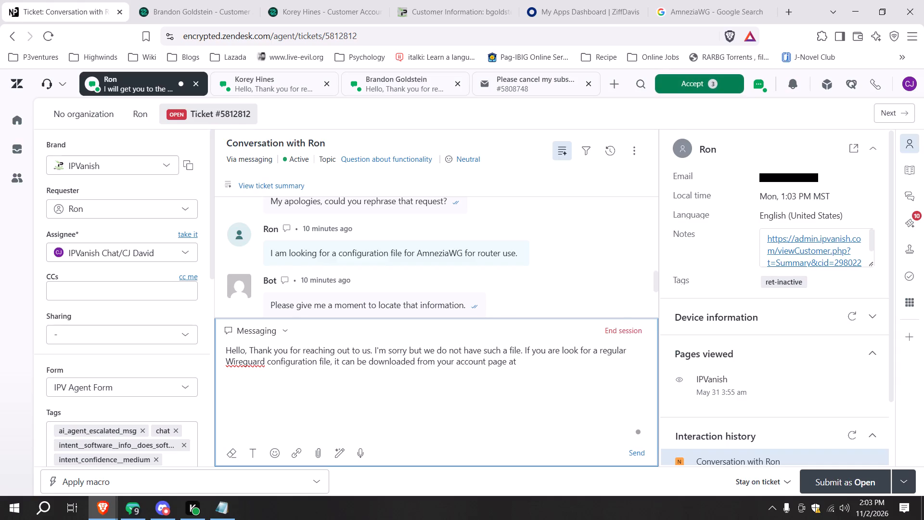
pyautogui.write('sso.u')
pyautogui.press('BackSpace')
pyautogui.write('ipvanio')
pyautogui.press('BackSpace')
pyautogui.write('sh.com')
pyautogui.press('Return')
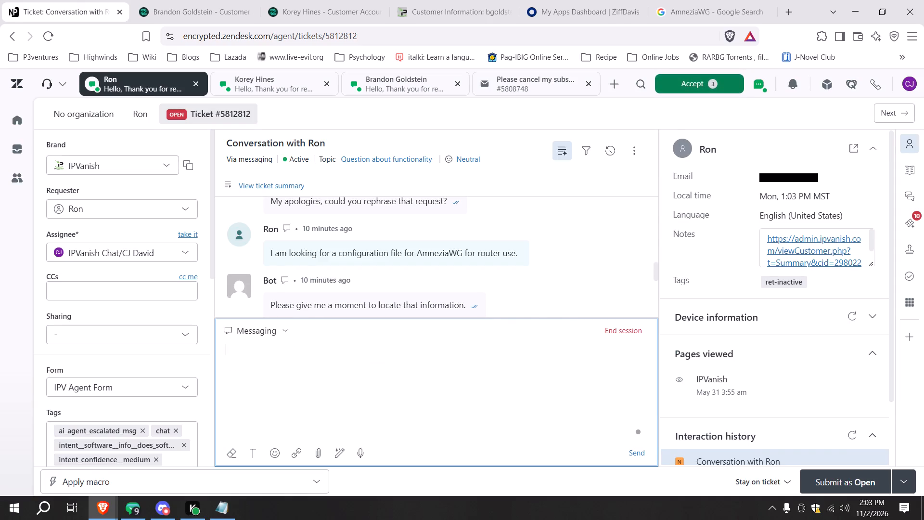
pyautogui.scroll(-12, 517, 283)
pyautogui.scroll(-3, 541, 233)
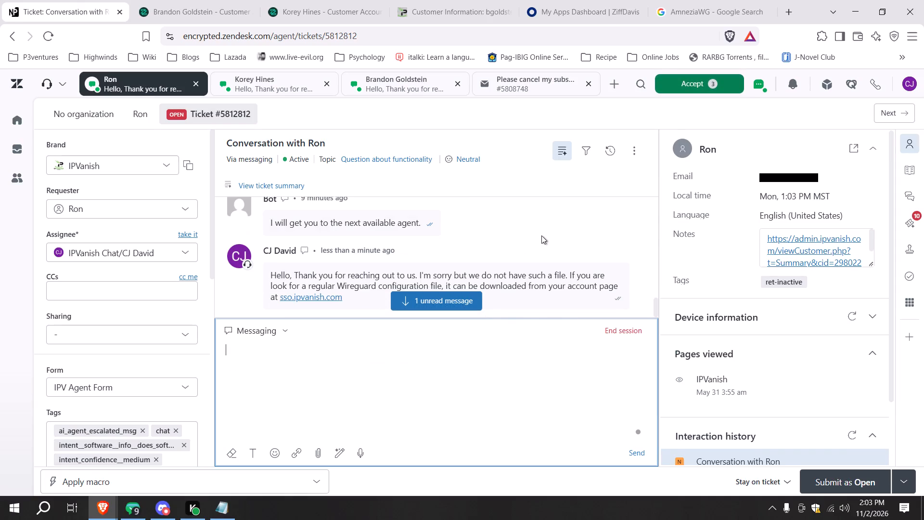
pyautogui.scroll(-2, 541, 235)
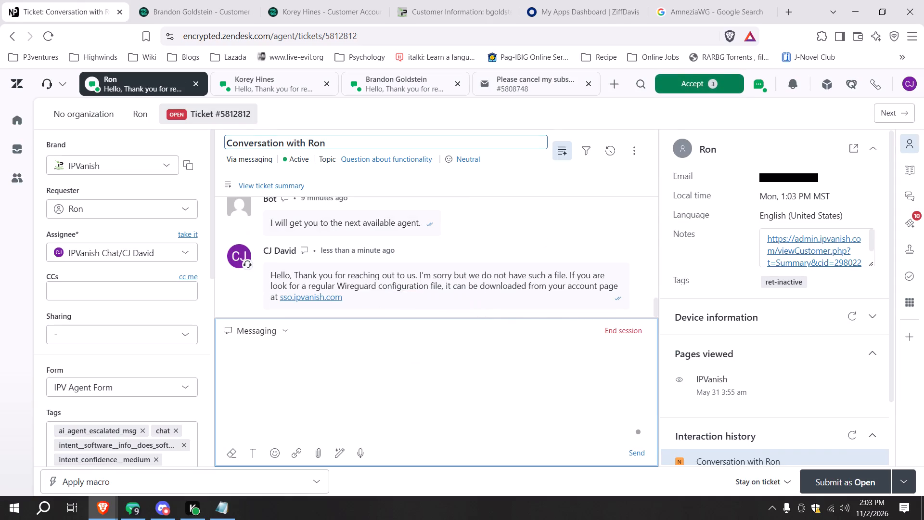
# Skim the AmneziaWG search results, close that tab, and return to Ron's ticket.
pyautogui.click(660, 0)
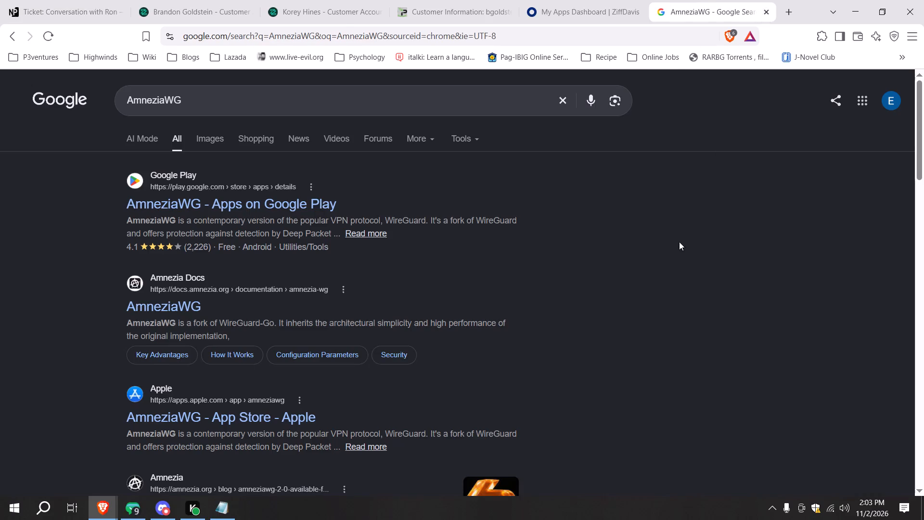
pyautogui.scroll(-1, 679, 242)
pyautogui.scroll(-1, 705, 201)
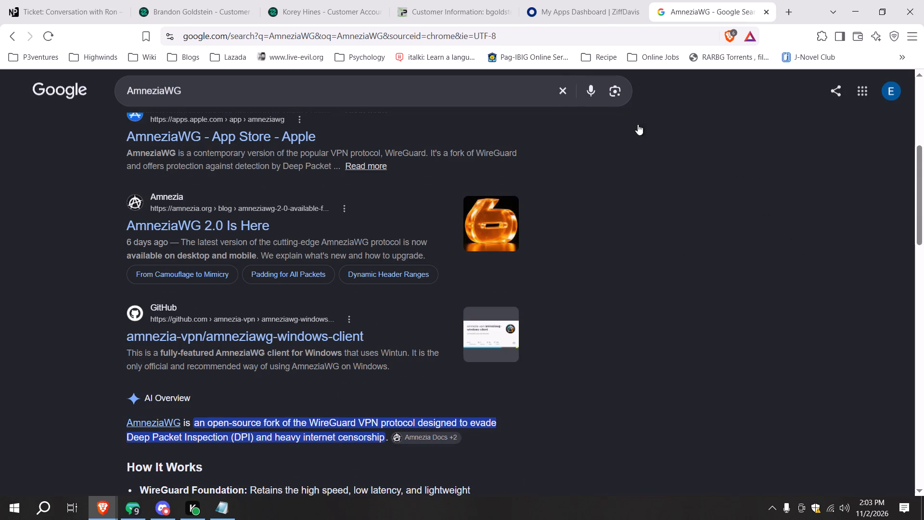
pyautogui.click(762, 11)
pyautogui.click(0, 0)
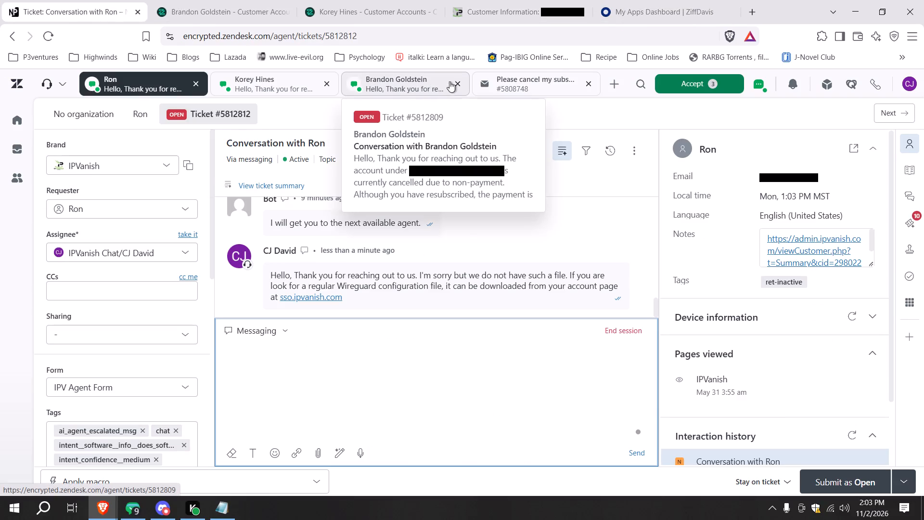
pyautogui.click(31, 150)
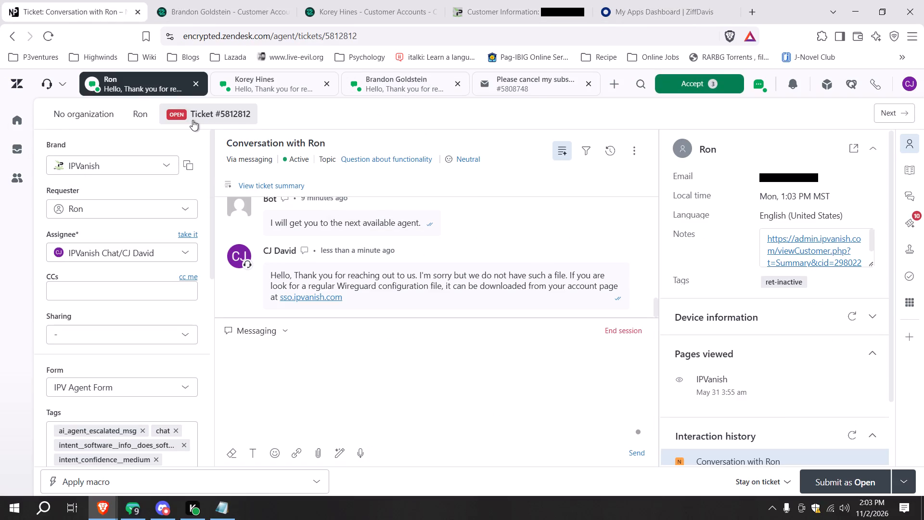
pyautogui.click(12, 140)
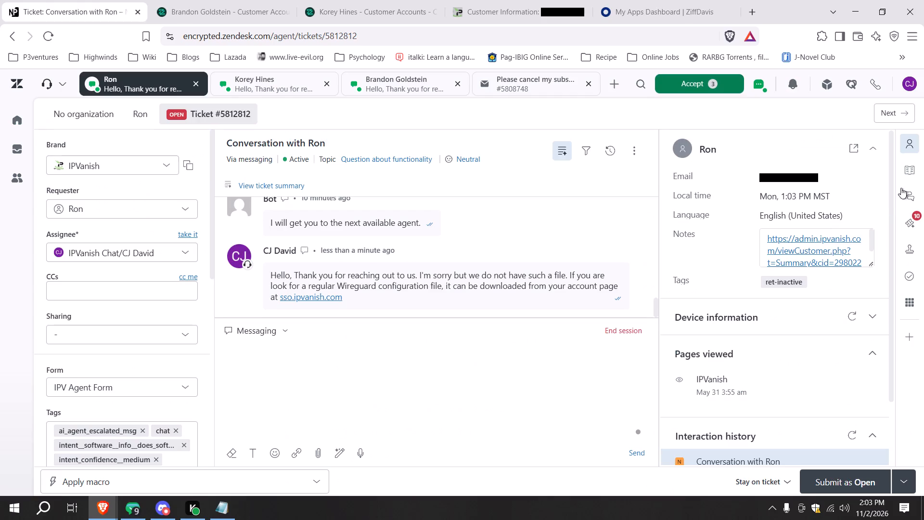
pyautogui.click(882, 179)
pyautogui.click(235, 0)
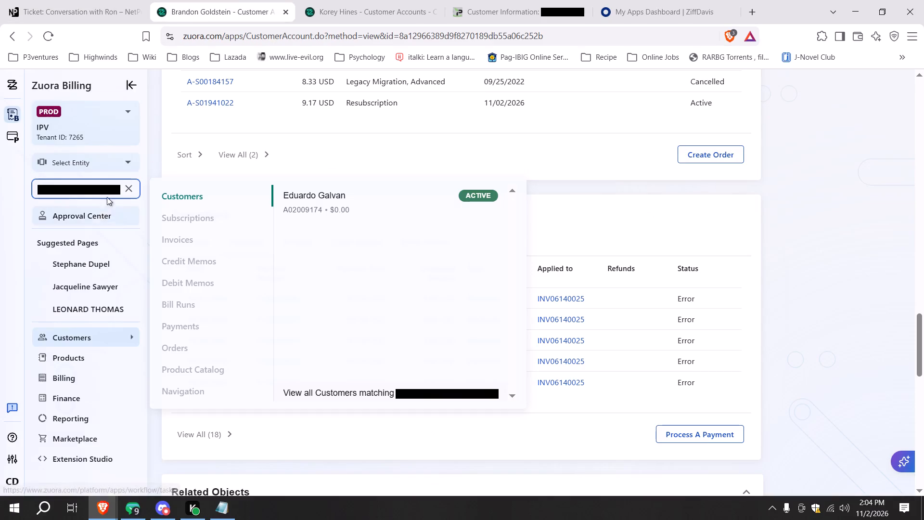
pyautogui.click(107, 185)
pyautogui.hotkey('ctrl', 'a')
pyautogui.hotkey('ctrl', 'v')
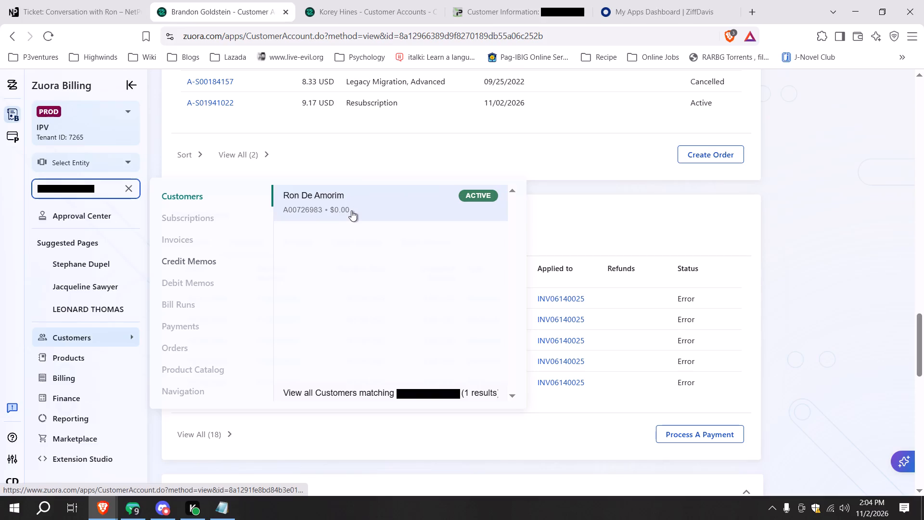
pyautogui.click(351, 210)
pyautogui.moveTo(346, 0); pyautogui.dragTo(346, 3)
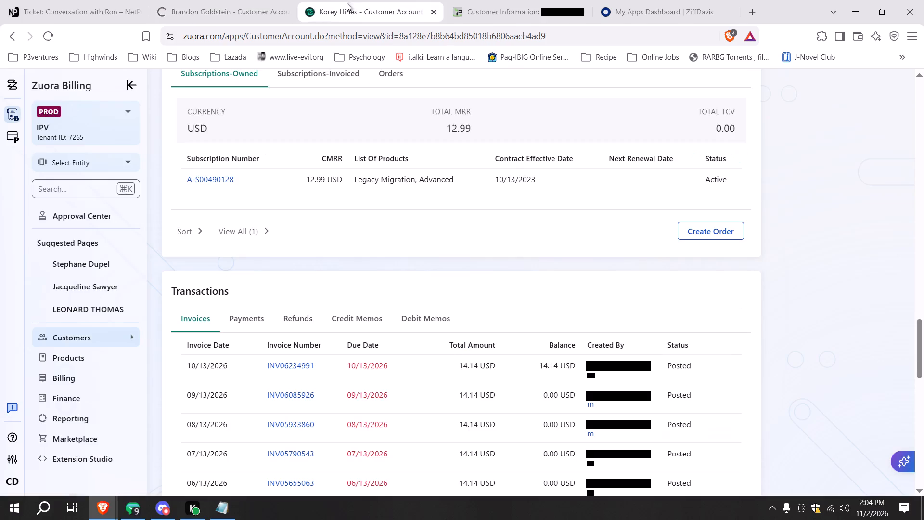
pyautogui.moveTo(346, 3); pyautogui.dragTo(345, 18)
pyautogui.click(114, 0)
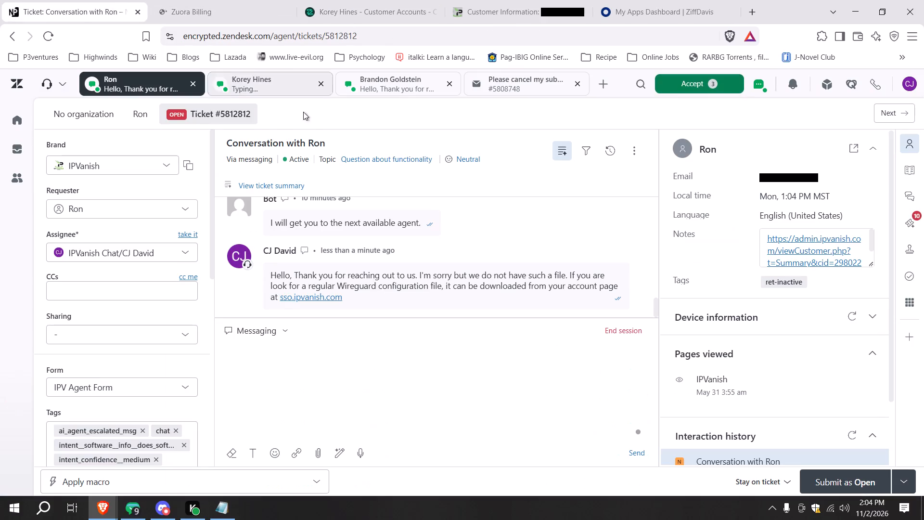
# Review the billing details, subscription and invoices on Ron's customer account in Zuora Billing.
pyautogui.click(218, 0)
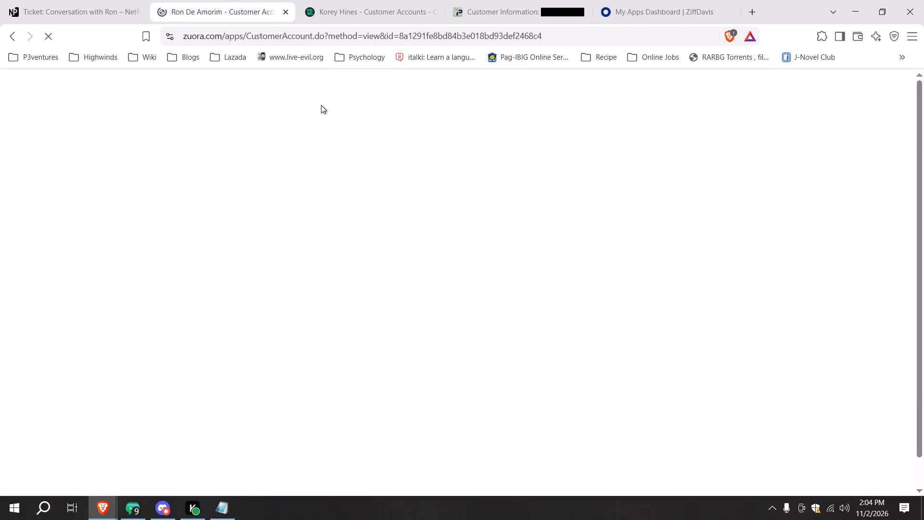
pyautogui.scroll(-3, 488, 321)
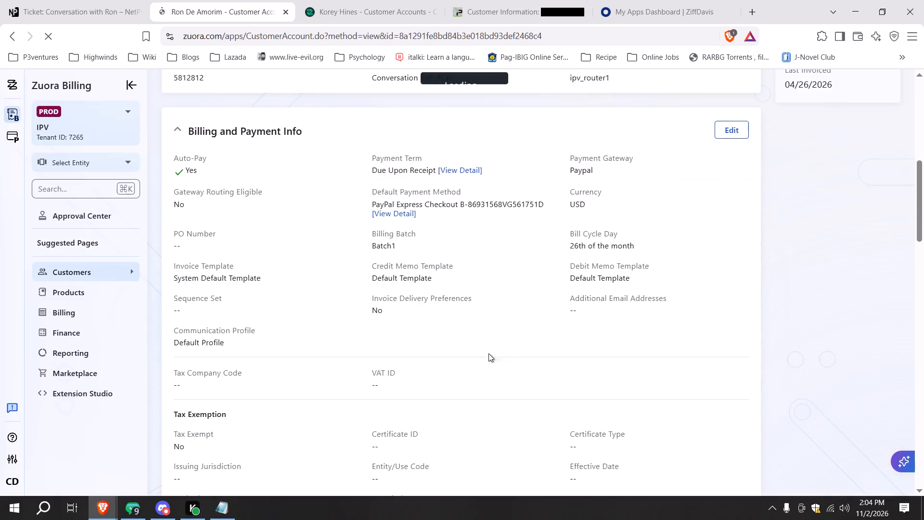
pyautogui.scroll(-7, 388, 269)
pyautogui.scroll(2, 427, 290)
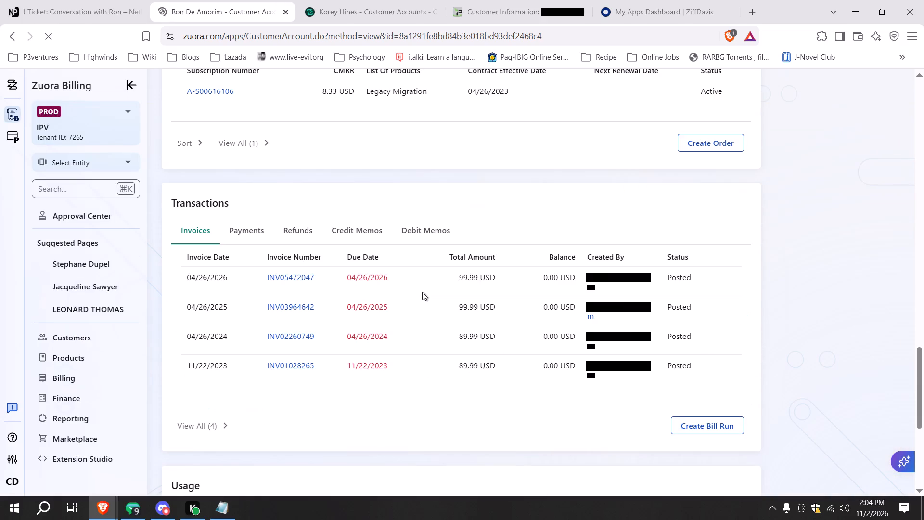
pyautogui.scroll(3, 422, 292)
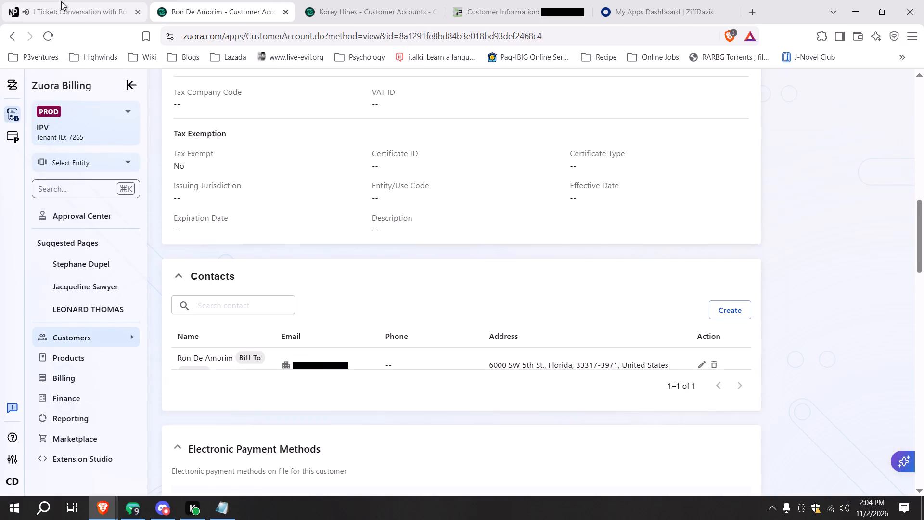
pyautogui.click(61, 1)
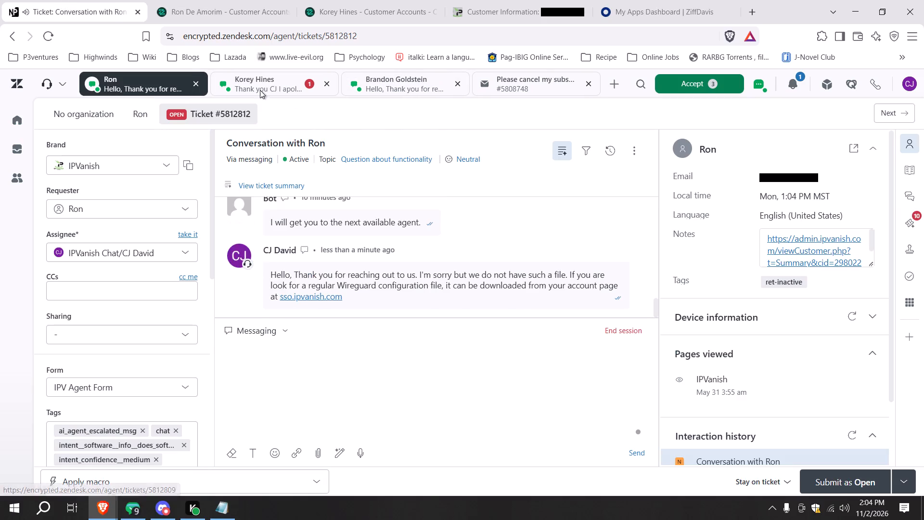
pyautogui.click(252, 84)
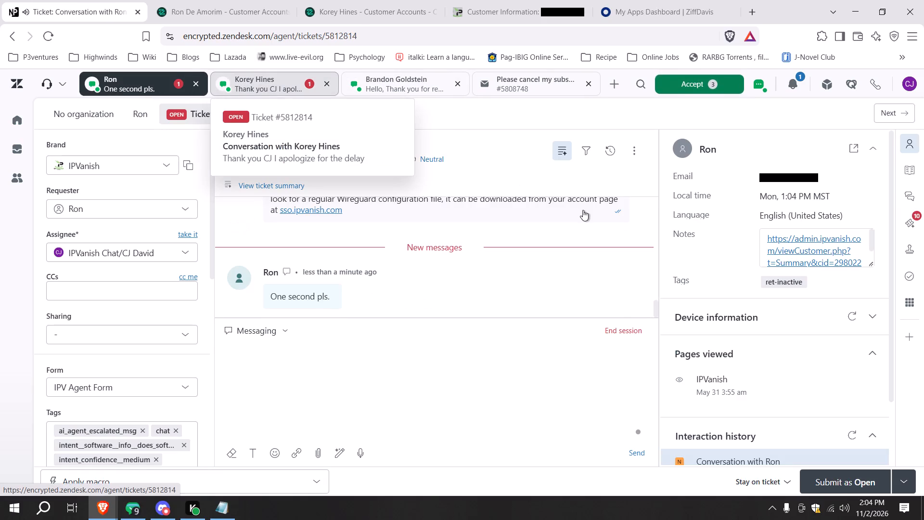
pyautogui.click(445, 385)
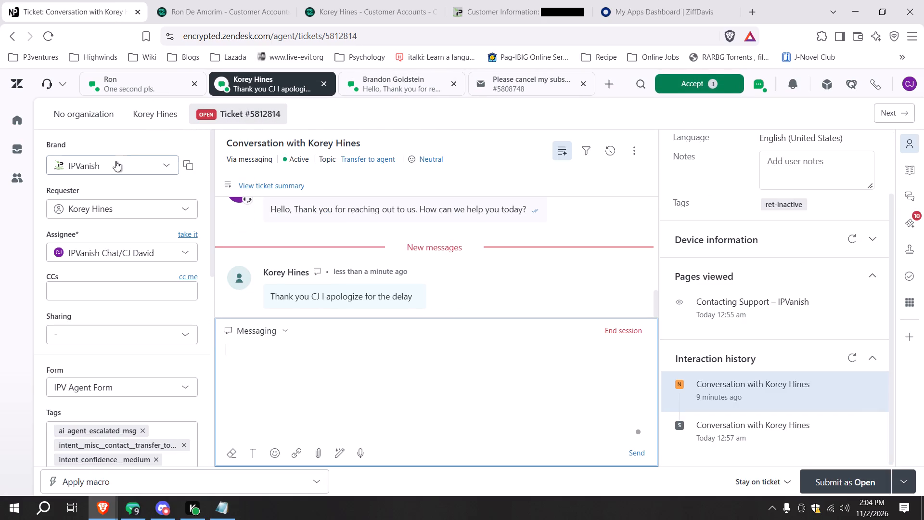
pyautogui.click(141, 98)
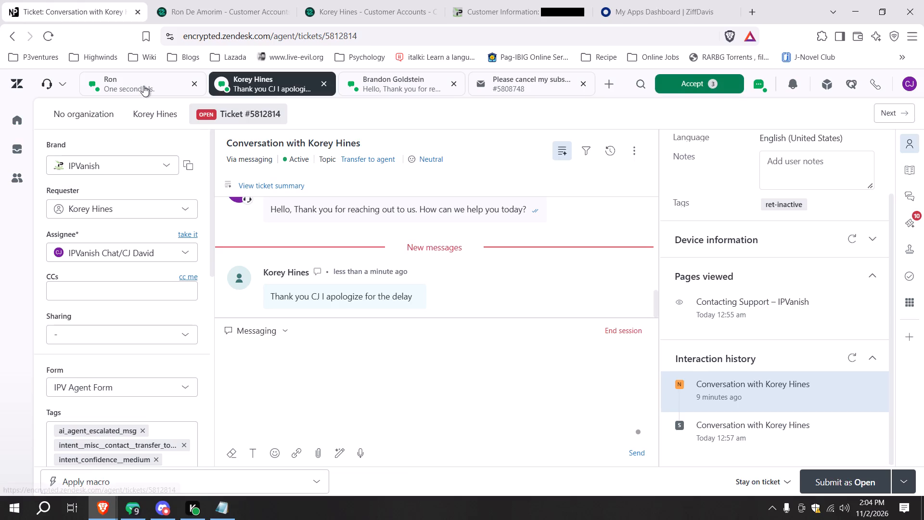
pyautogui.click(143, 86)
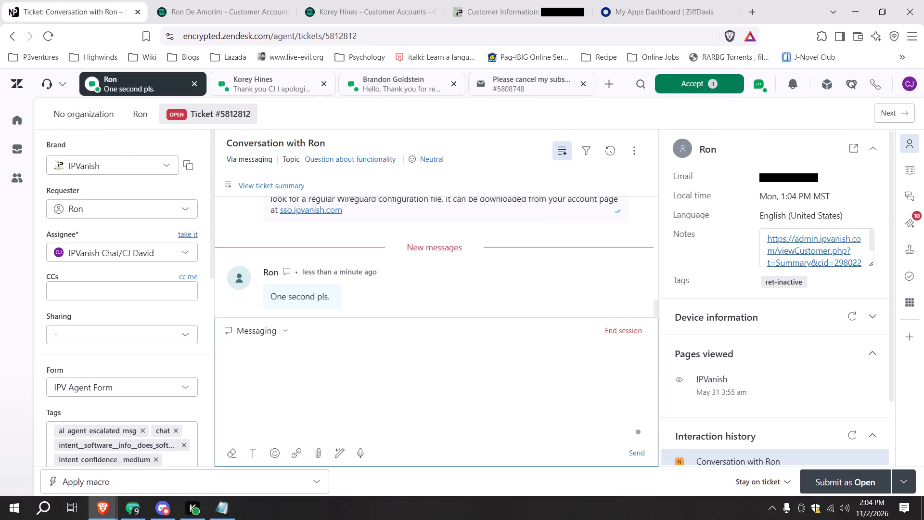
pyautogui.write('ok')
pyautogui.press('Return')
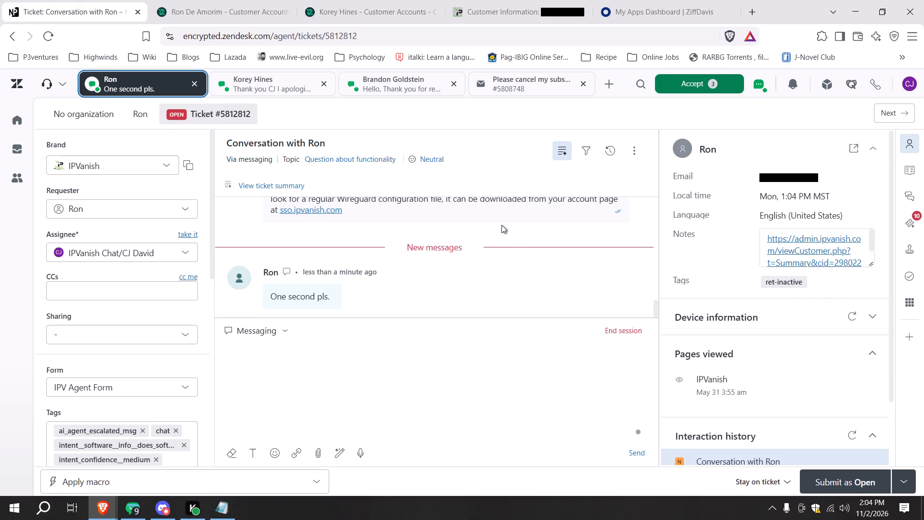
pyautogui.scroll(-3, 516, 233)
pyautogui.click(407, 358)
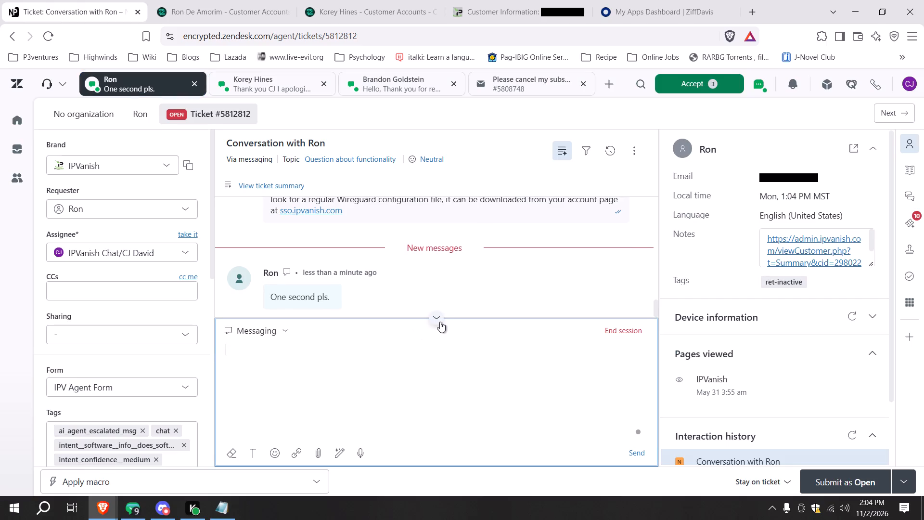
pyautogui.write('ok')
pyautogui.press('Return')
pyautogui.scroll(-4, 496, 206)
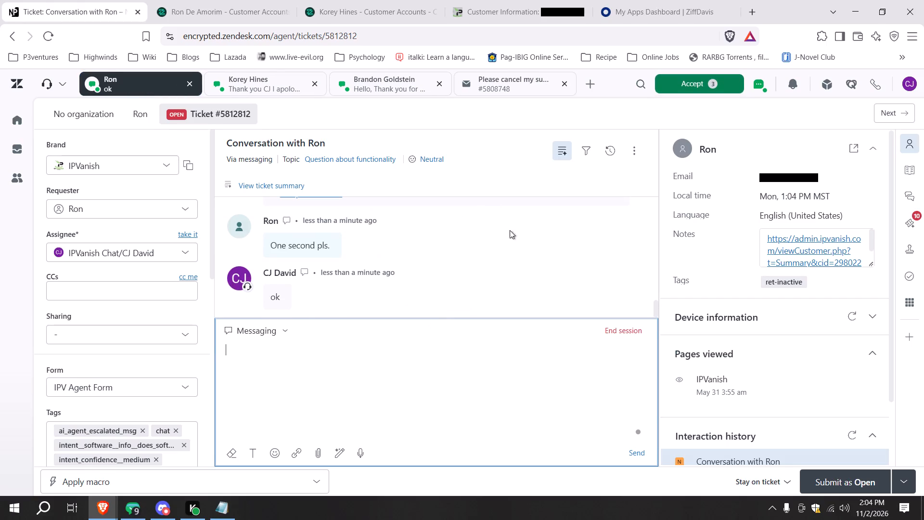
pyautogui.scroll(-4, 461, 245)
pyautogui.click(276, 74)
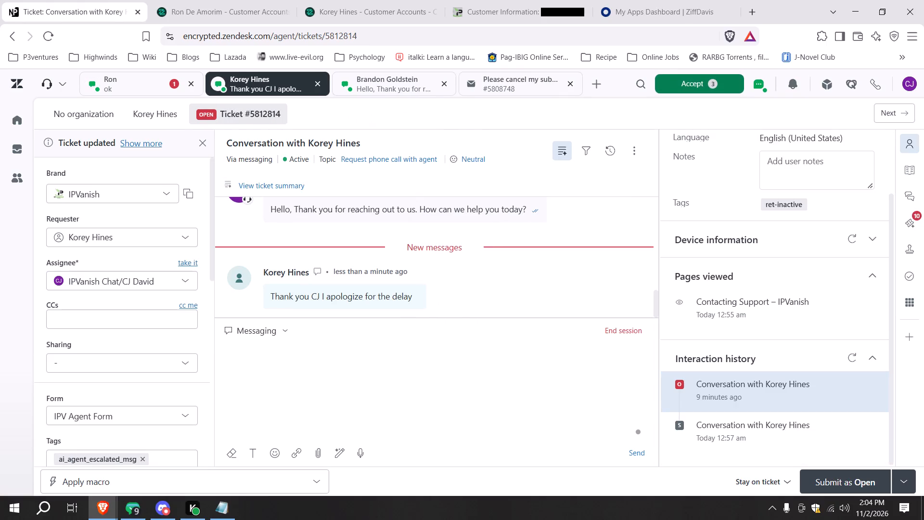
pyautogui.moveTo(528, 207); pyautogui.dragTo(422, 207)
pyautogui.hotkey('ctrl', 'c')
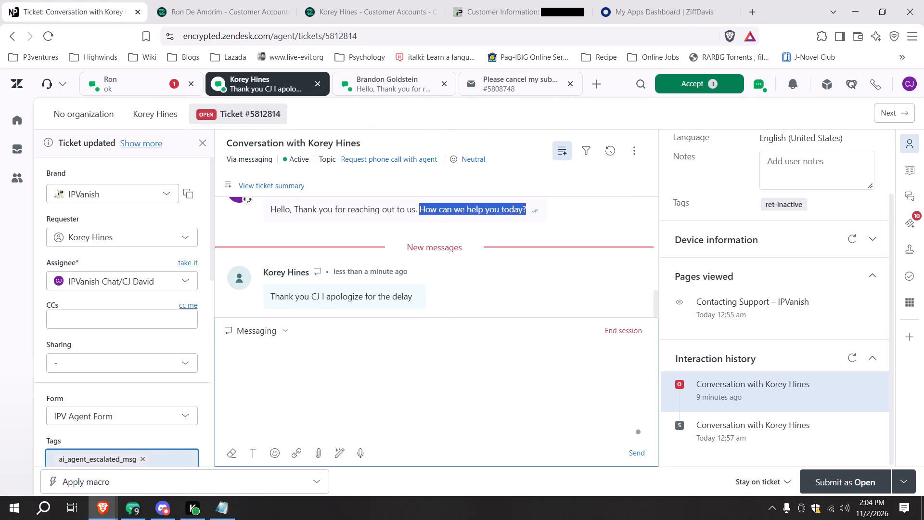
pyautogui.click(424, 372)
pyautogui.hotkey('ctrl', 'v')
pyautogui.press('Return')
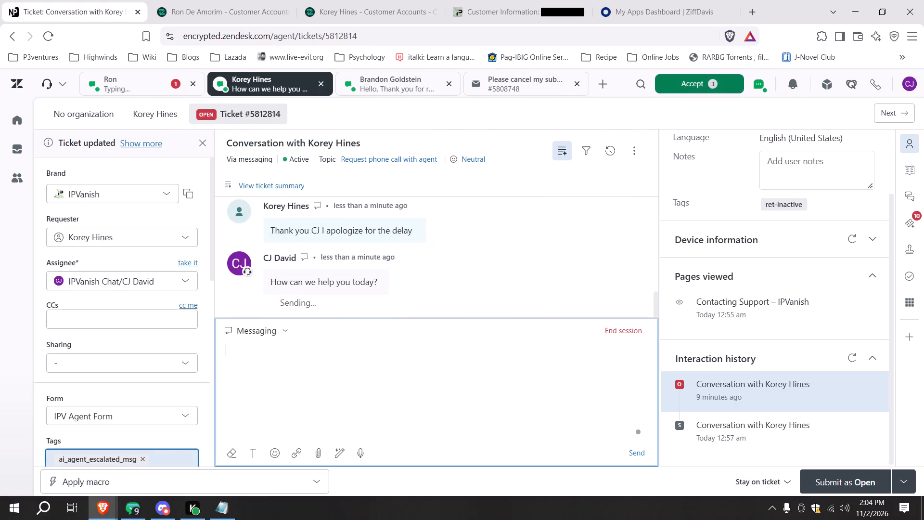
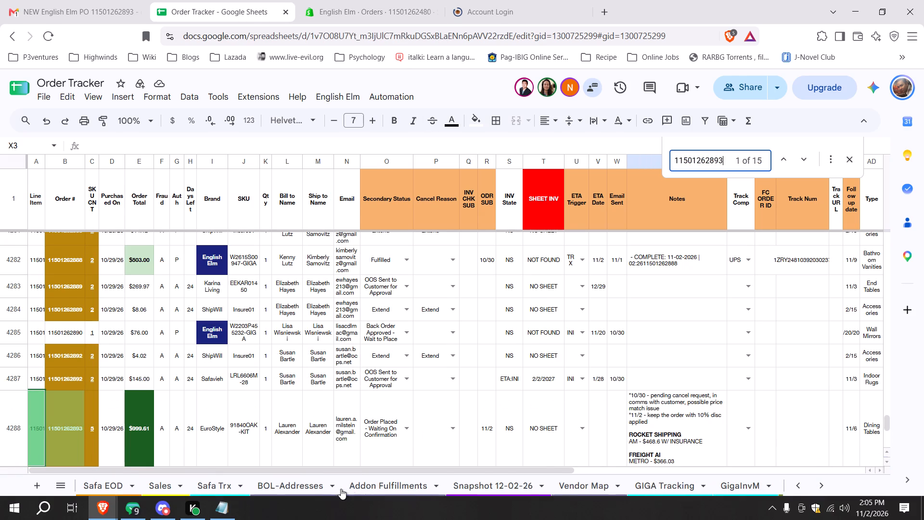
# Switch to the BOL-Addresses sheet of the Order Tracker spreadsheet.
pyautogui.click(267, 496)
pyautogui.click(298, 481)
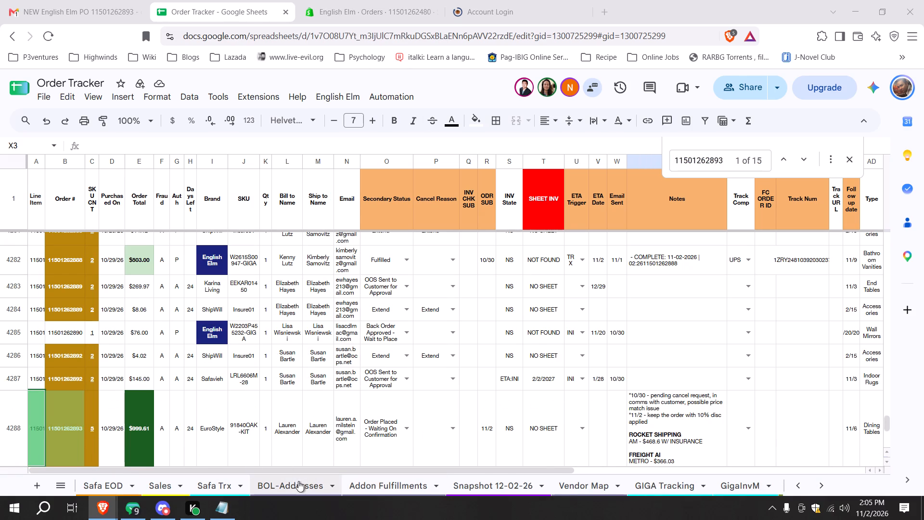
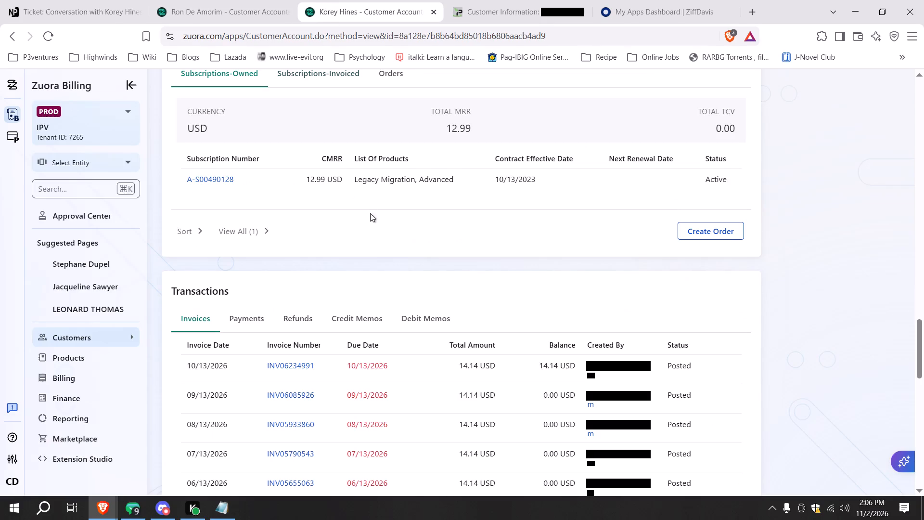
# Review the contact details, electronic payment methods, subscription and invoices on Korey's customer account.
pyautogui.scroll(7, 332, 292)
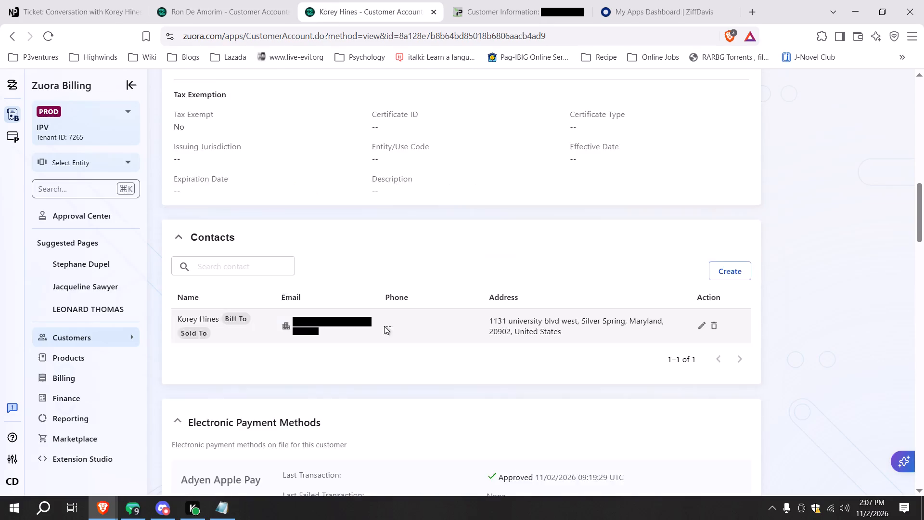
pyautogui.scroll(4, 384, 326)
pyautogui.scroll(-5, 377, 332)
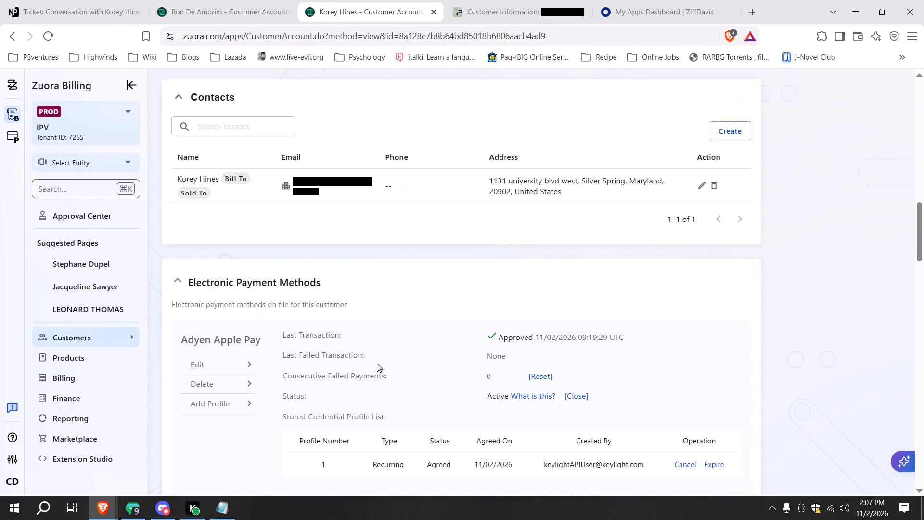
pyautogui.scroll(-1, 381, 361)
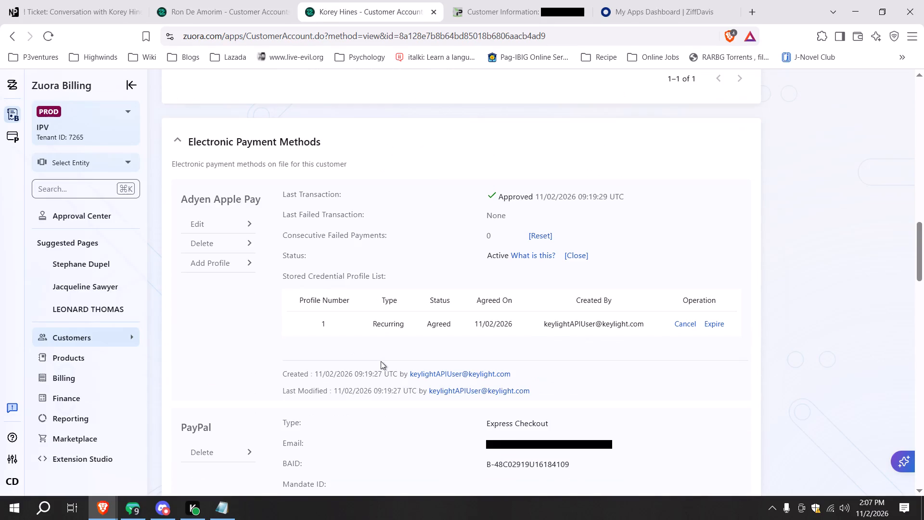
pyautogui.scroll(-2, 381, 361)
pyautogui.scroll(7, 420, 361)
pyautogui.scroll(-2, 410, 353)
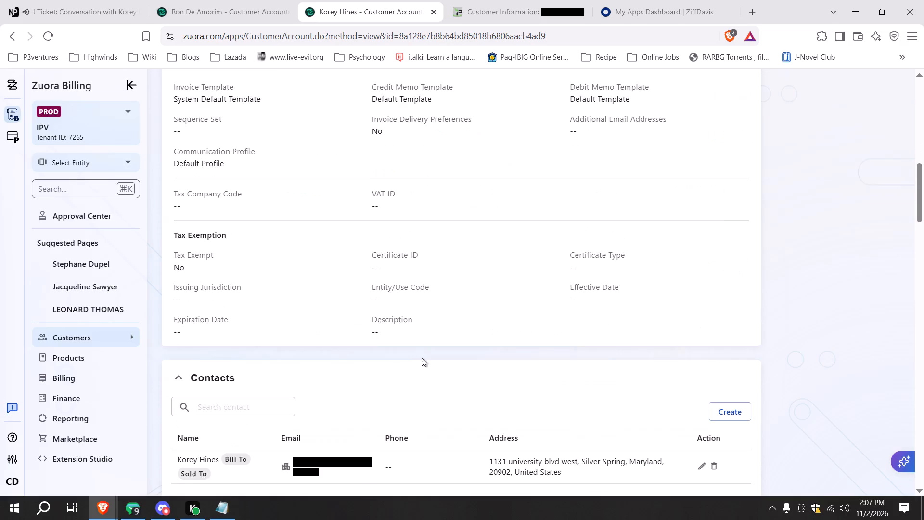
pyautogui.scroll(2, 422, 358)
pyautogui.scroll(-6, 417, 355)
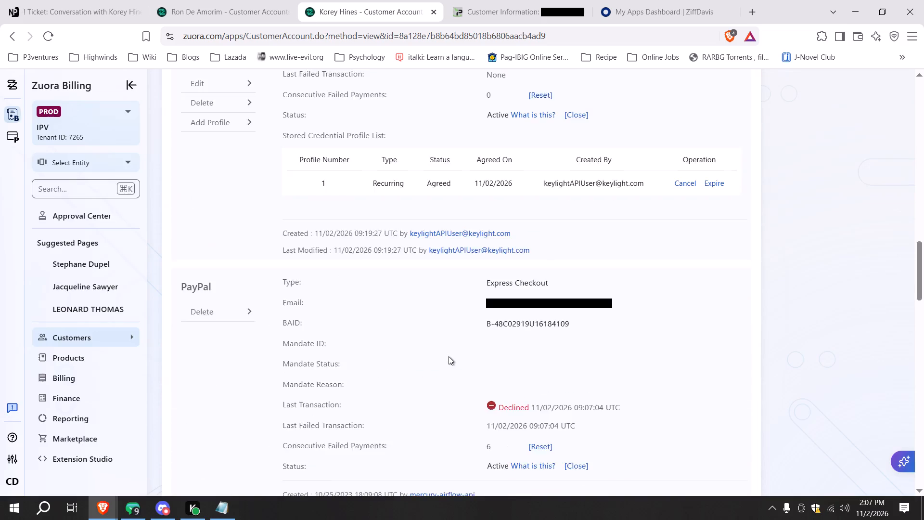
pyautogui.scroll(-6, 449, 355)
pyautogui.scroll(2, 328, 288)
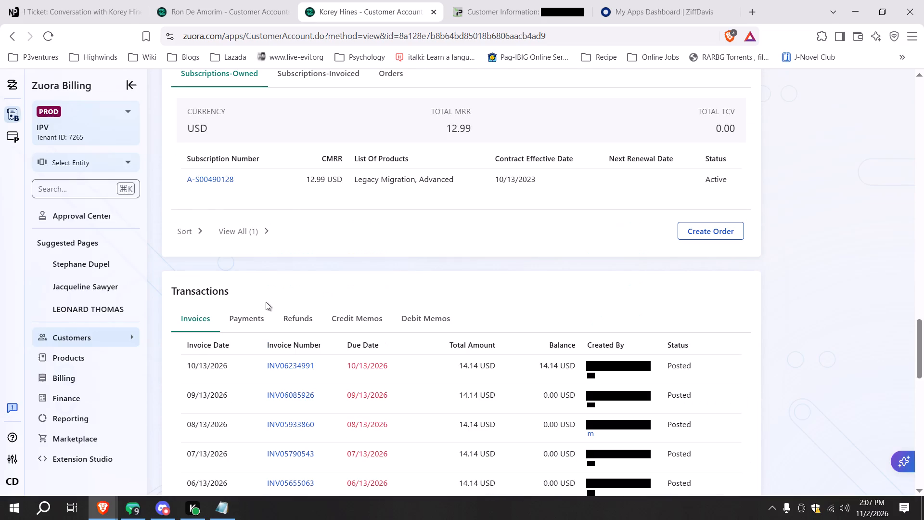
pyautogui.click(266, 302)
pyautogui.click(257, 317)
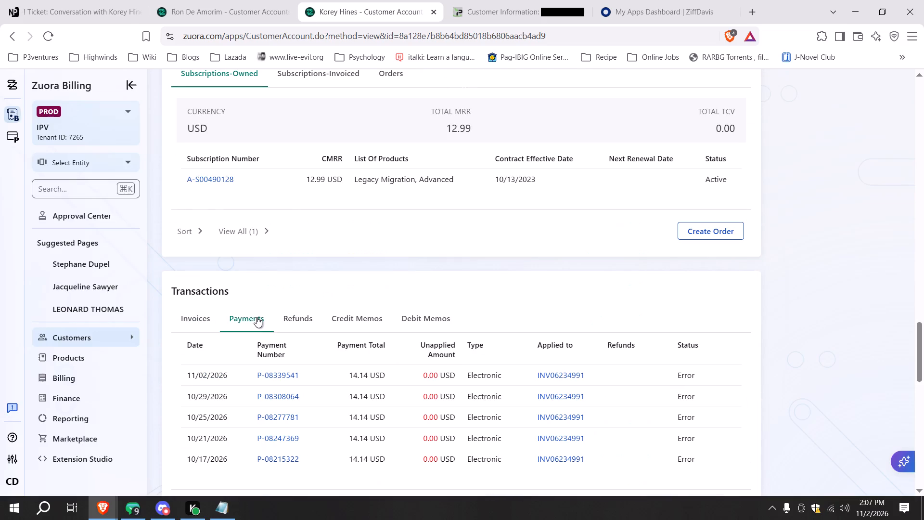
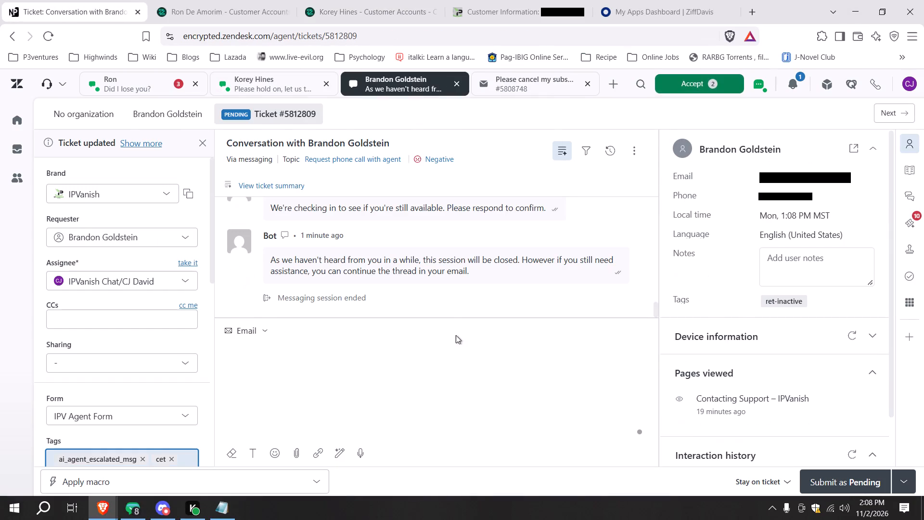
# Set ticket #5812809's IPV Addon to None, IPV Subscription to Yearly and IPV Categories to General Billing Inquiry.
pyautogui.scroll(2, 524, 275)
pyautogui.scroll(-1, 504, 244)
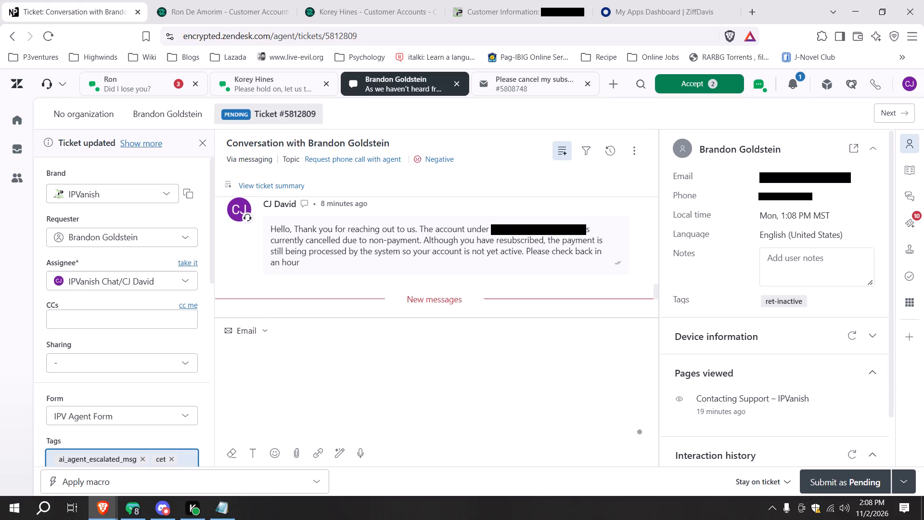
pyautogui.scroll(-4, 155, 266)
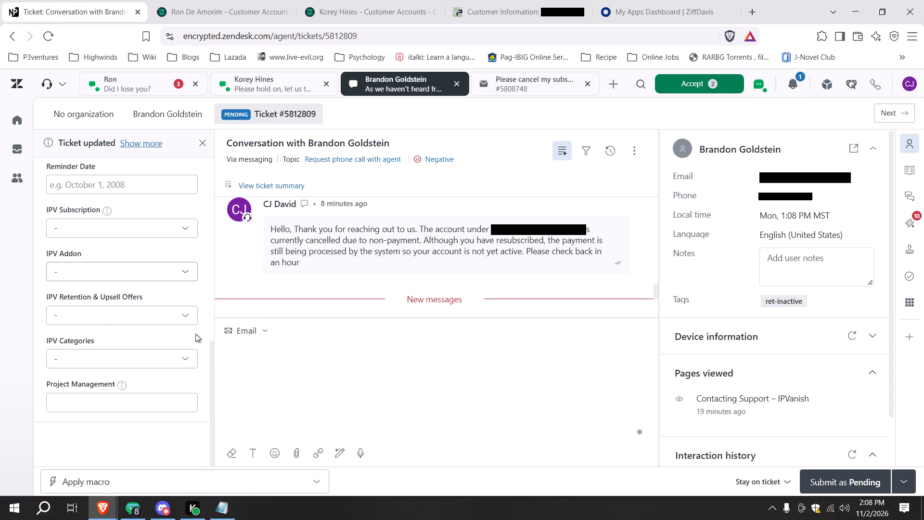
pyautogui.click(130, 272)
pyautogui.click(91, 311)
pyautogui.click(89, 232)
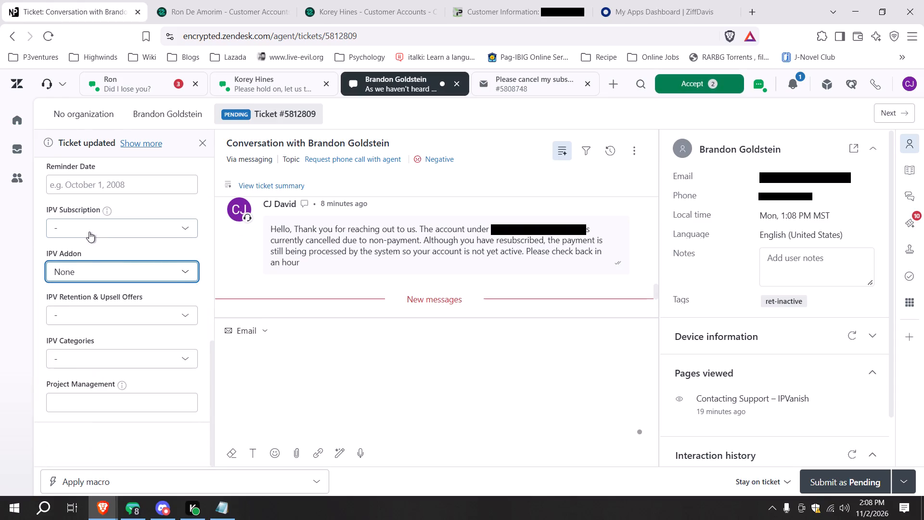
pyautogui.scroll(-2, 89, 251)
pyautogui.scroll(1, 119, 302)
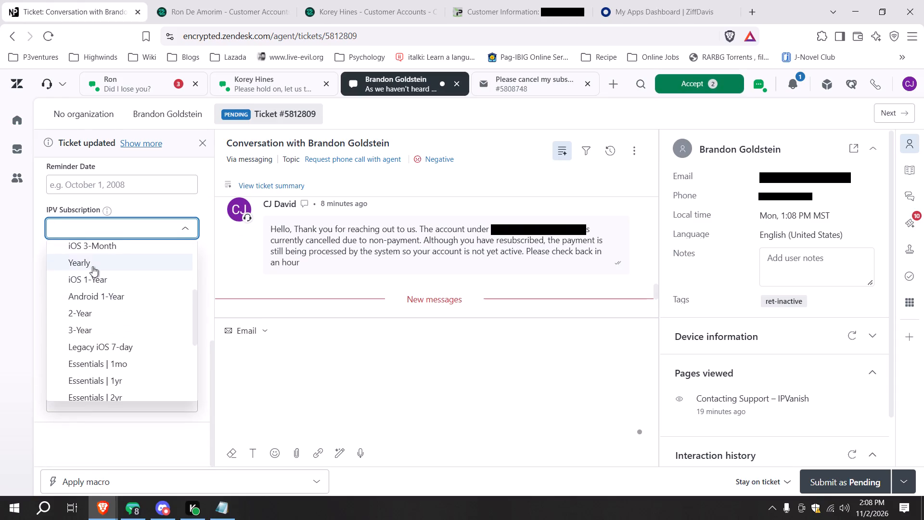
pyautogui.click(92, 266)
pyautogui.click(108, 353)
pyautogui.click(125, 421)
pyautogui.scroll(-4, 94, 329)
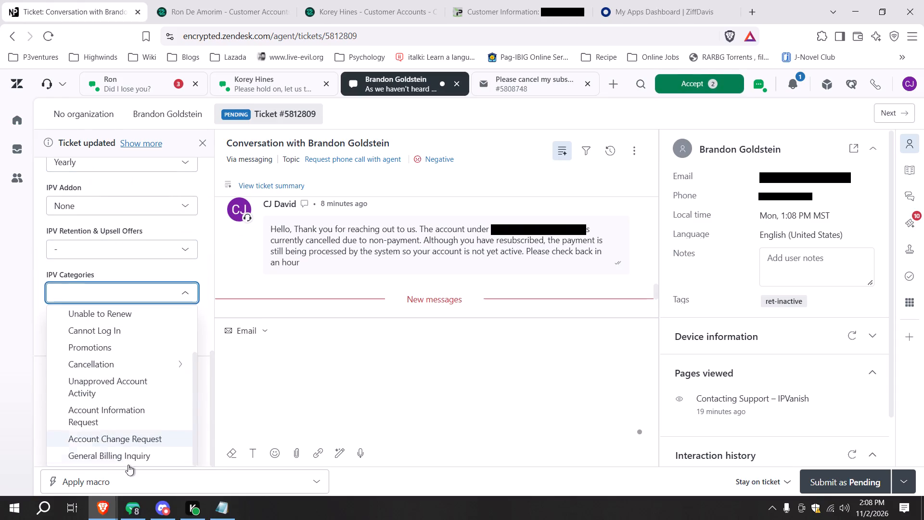
pyautogui.click(131, 459)
# Submit ticket #5812809 as Solved.
pyautogui.click(906, 480)
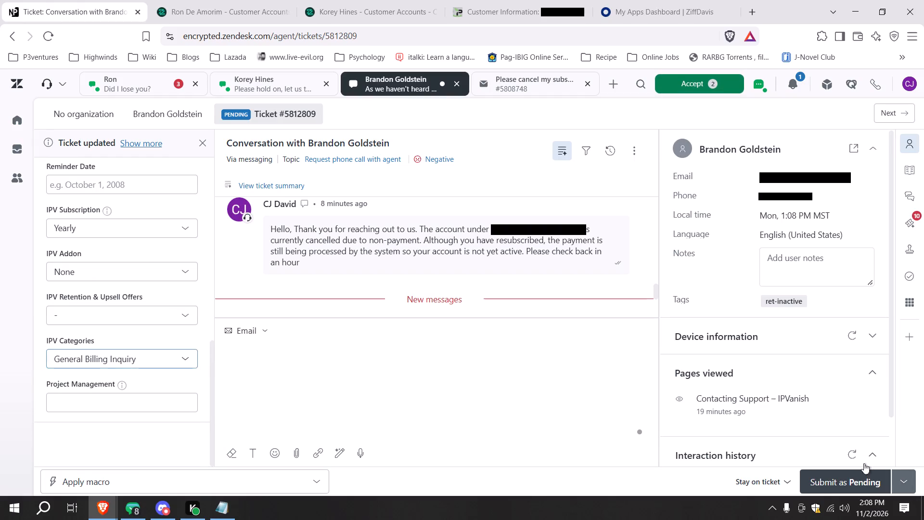
pyautogui.click(838, 453)
# Check the subscriptions and invoices on Ron's Zuora billing account, and return to the Zendesk ticket.
pyautogui.click(163, 0)
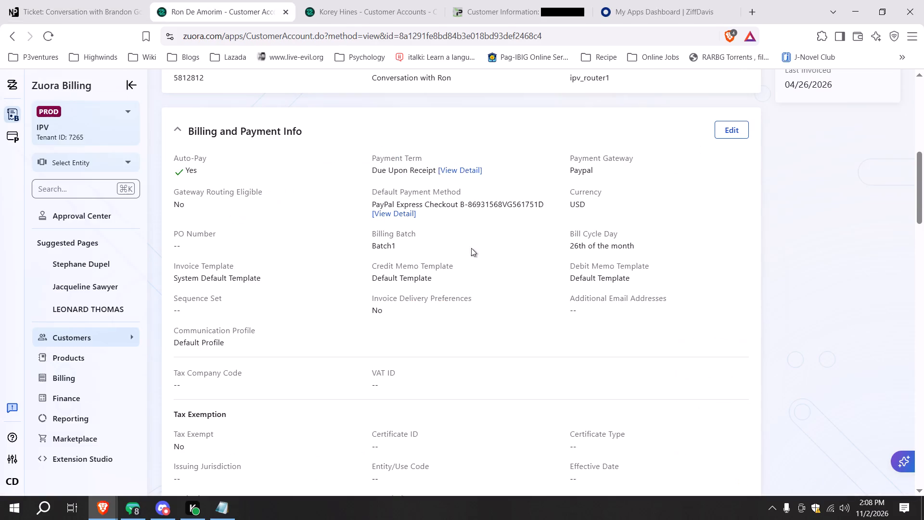
pyautogui.scroll(-5, 478, 245)
pyautogui.scroll(-2, 411, 257)
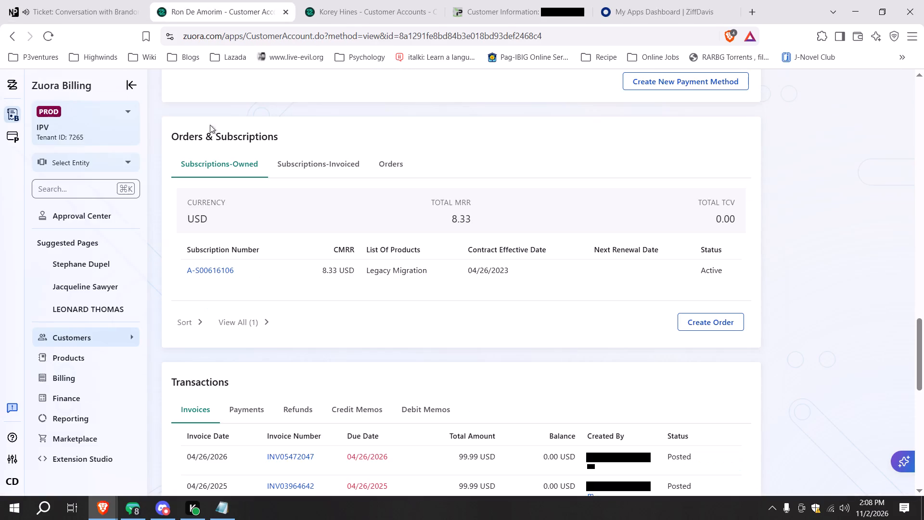
pyautogui.click(0, 0)
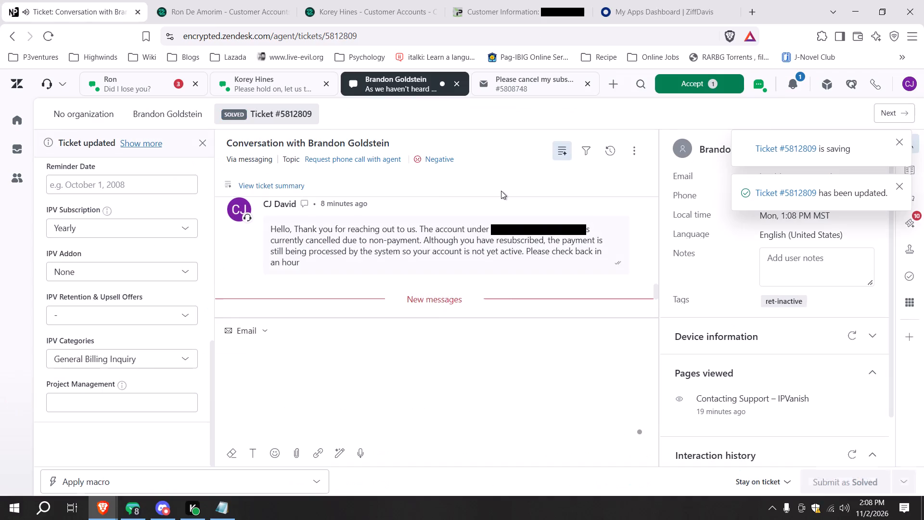
pyautogui.scroll(-3, 409, 236)
pyautogui.scroll(-3, 562, 217)
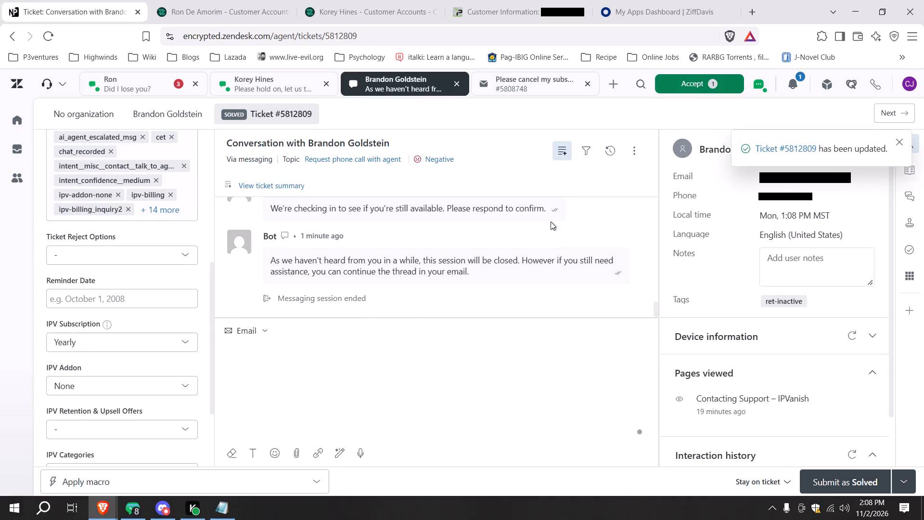
pyautogui.click(456, 81)
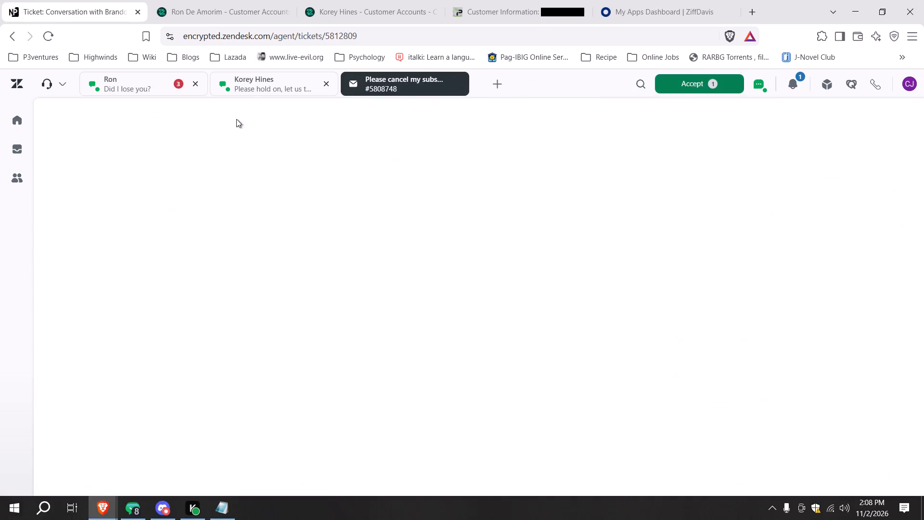
pyautogui.click(150, 84)
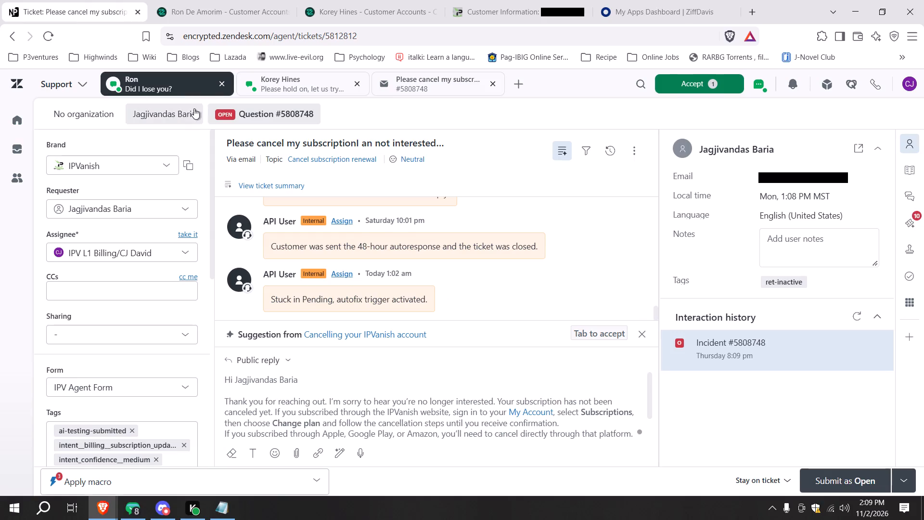
pyautogui.click(161, 89)
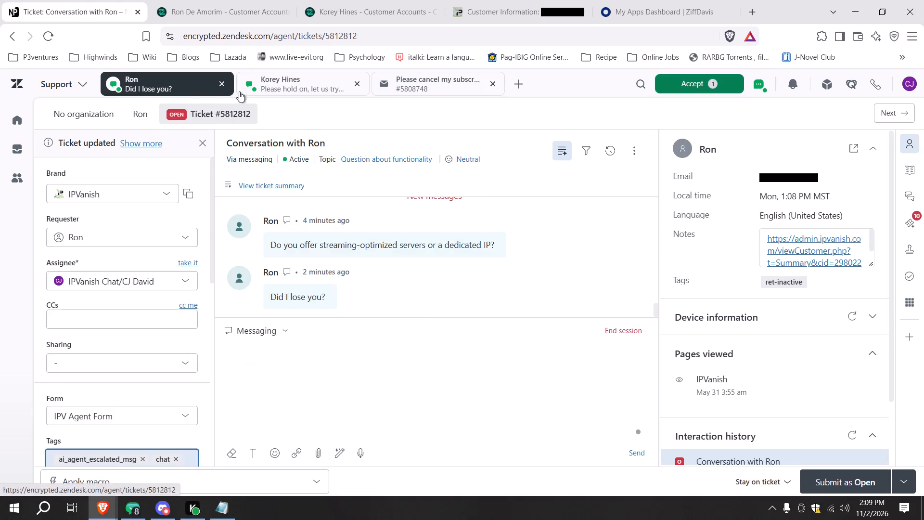
pyautogui.scroll(1, 505, 268)
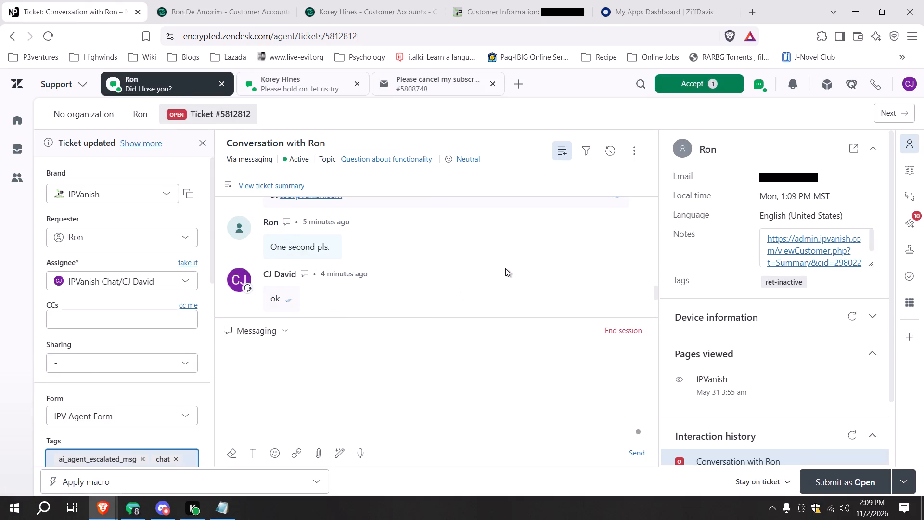
pyautogui.scroll(-1, 505, 262)
pyautogui.click(513, 282)
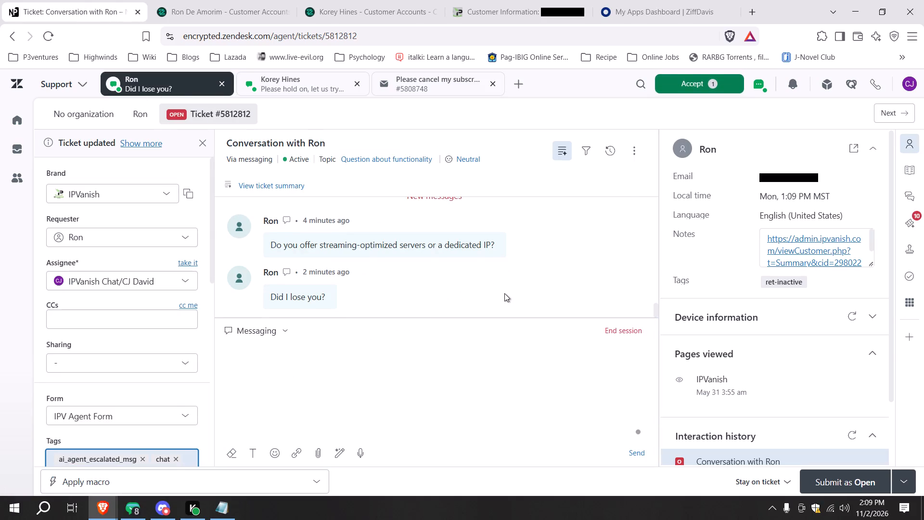
pyautogui.press('Up')
pyautogui.press('Up')
pyautogui.press('Down')
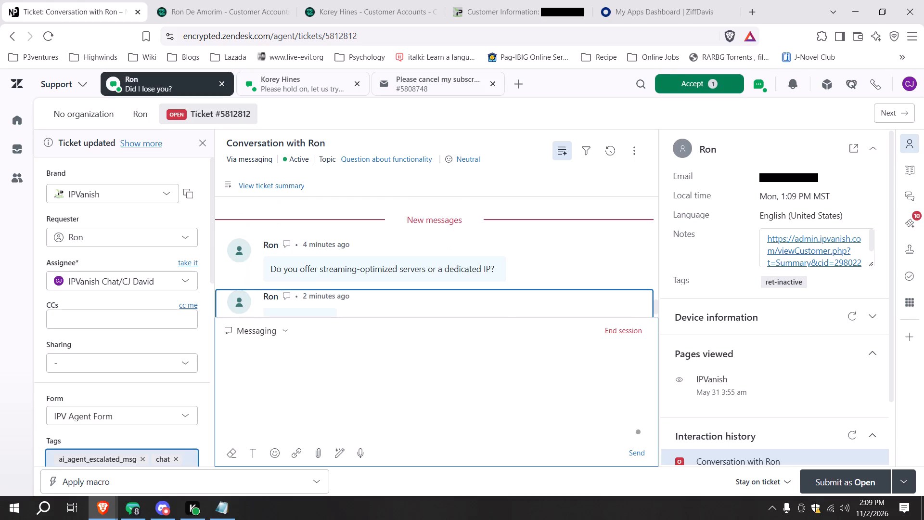
pyautogui.press('Down')
pyautogui.press('Down')
pyautogui.press('Down')
# Send Ron the reply "We do not offer streaming-optimized servers", reusing the wording of his question.
pyautogui.click(451, 397)
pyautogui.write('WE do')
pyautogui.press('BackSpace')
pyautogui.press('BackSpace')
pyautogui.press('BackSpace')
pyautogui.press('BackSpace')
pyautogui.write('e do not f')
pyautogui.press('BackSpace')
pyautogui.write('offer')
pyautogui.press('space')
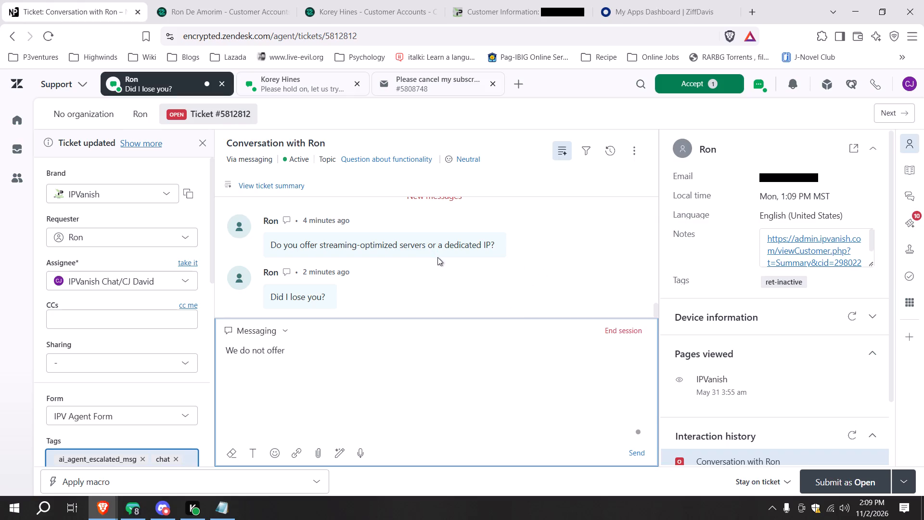
pyautogui.moveTo(430, 249); pyautogui.dragTo(410, 251)
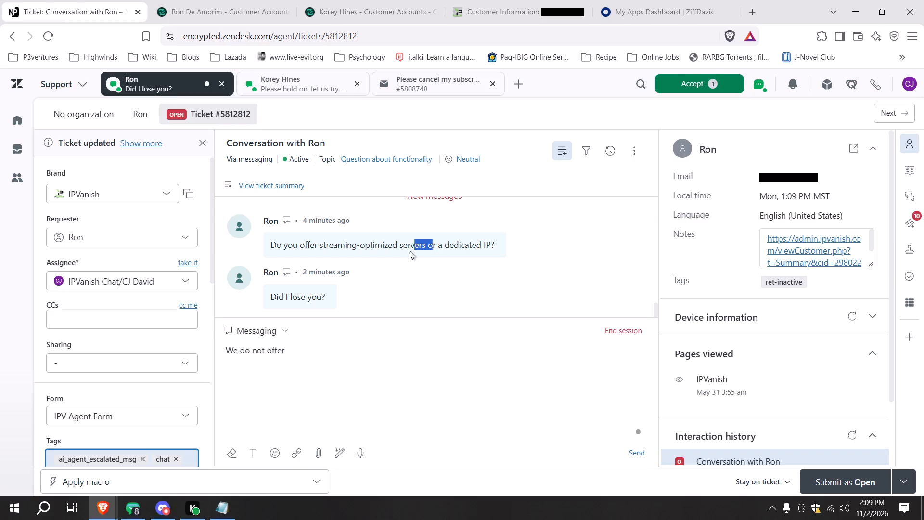
pyautogui.moveTo(410, 251); pyautogui.dragTo(317, 243)
pyautogui.hotkey('ctrl', 'c')
pyautogui.click(331, 353)
pyautogui.hotkey('ctrl', 'shift', 'v')
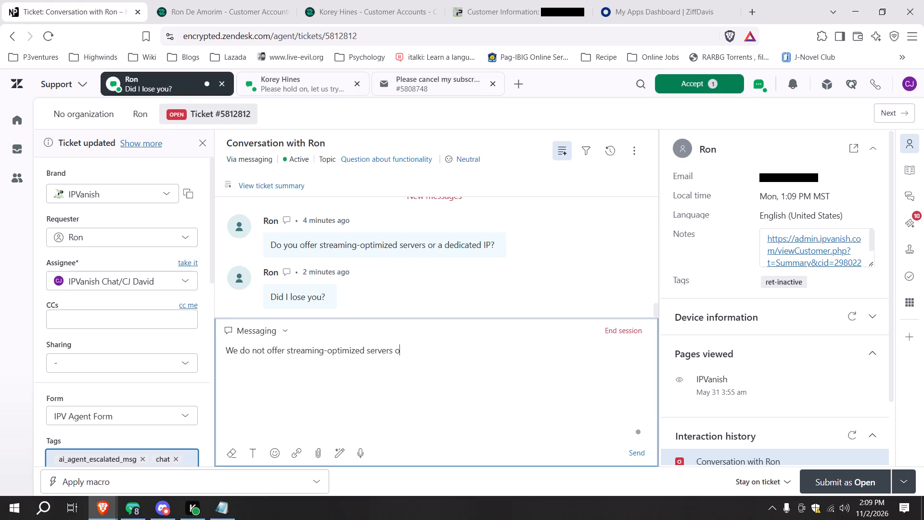
pyautogui.press('BackSpace')
pyautogui.press('BackSpace')
pyautogui.press('Return')
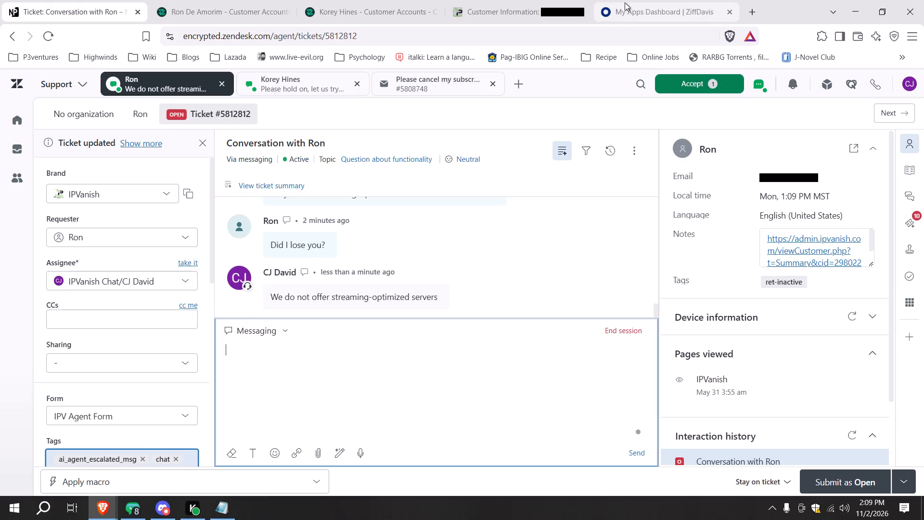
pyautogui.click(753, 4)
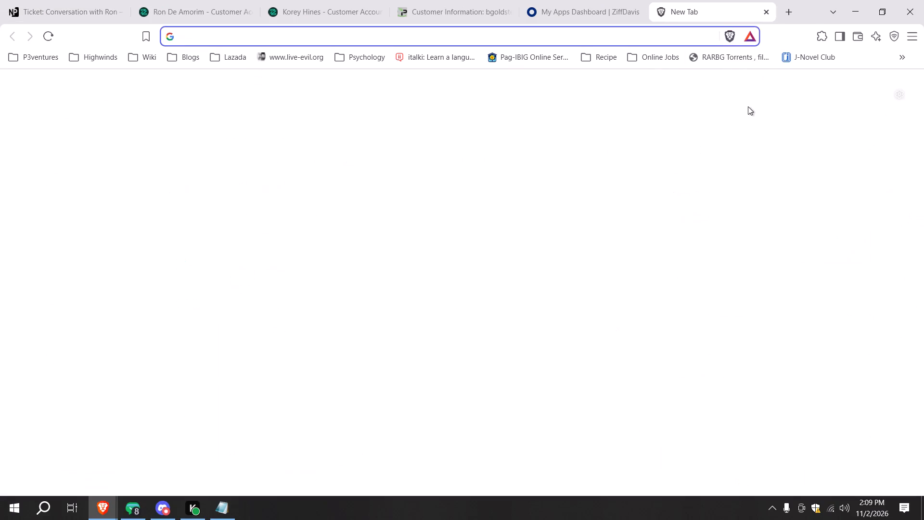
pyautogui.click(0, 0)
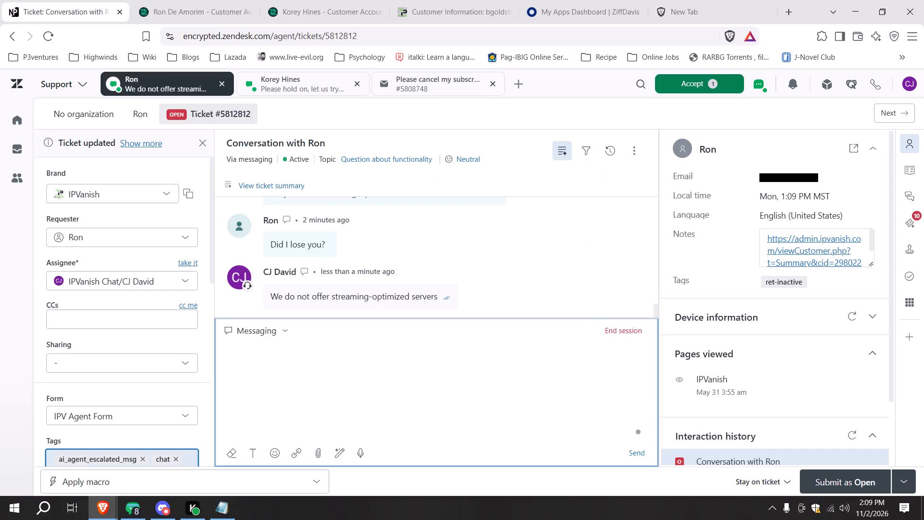
# Send Ron a message saying he can check on his account if a static IP subscription is already offered.
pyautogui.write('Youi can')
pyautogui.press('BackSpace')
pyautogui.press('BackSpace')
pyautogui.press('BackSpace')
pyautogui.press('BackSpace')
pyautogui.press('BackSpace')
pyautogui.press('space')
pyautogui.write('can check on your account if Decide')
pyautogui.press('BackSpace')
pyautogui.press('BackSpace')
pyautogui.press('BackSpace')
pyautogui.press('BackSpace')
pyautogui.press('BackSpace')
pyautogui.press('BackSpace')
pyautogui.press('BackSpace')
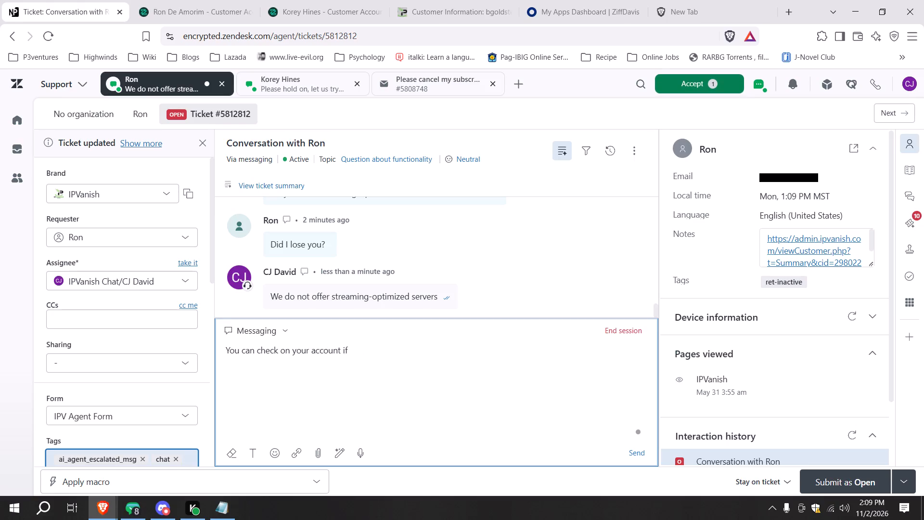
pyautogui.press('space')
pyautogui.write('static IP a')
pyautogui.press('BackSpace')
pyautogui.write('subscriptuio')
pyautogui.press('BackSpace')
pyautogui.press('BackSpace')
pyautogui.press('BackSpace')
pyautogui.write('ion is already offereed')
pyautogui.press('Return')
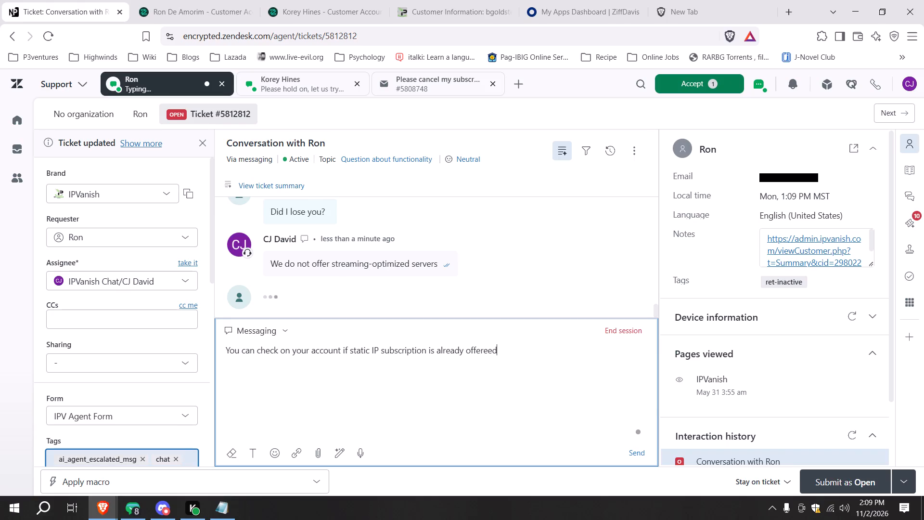
# Send Ron the follow-up message "If it's not, you will need to wait".
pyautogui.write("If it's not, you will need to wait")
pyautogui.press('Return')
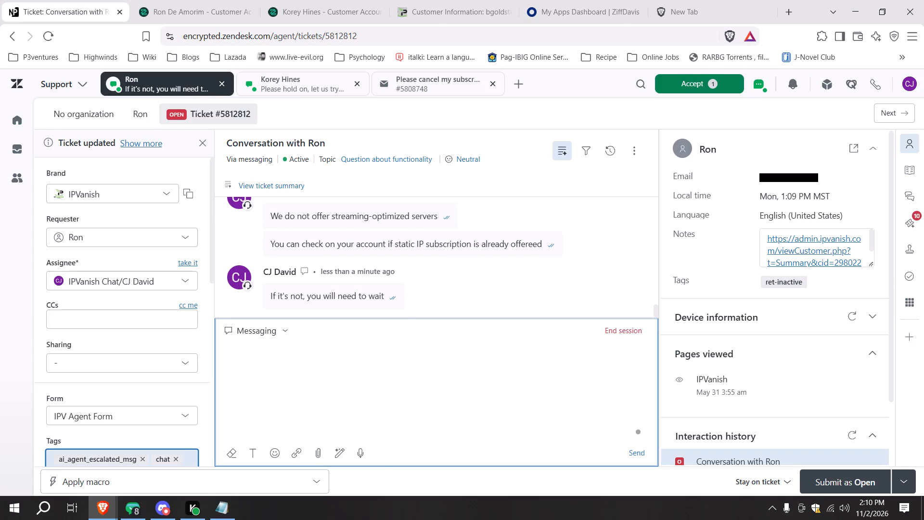
pyautogui.doubleClick(413, 407)
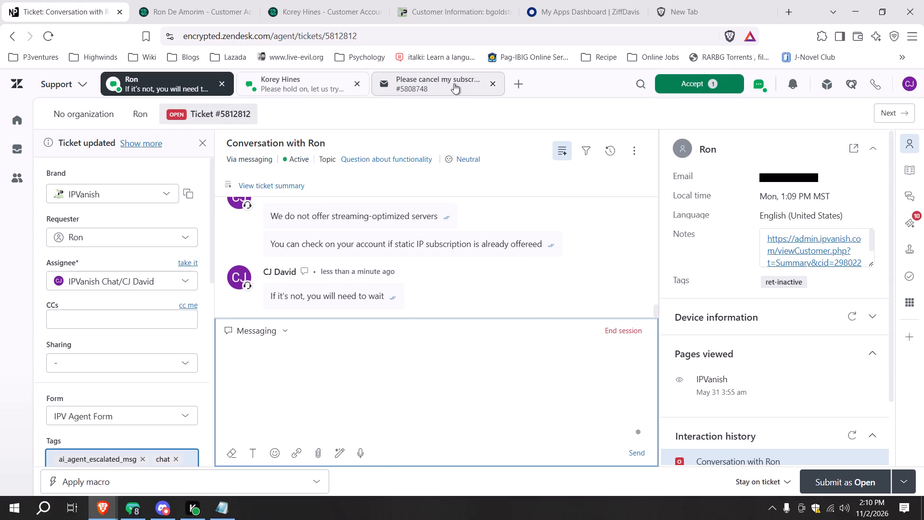
pyautogui.click(454, 82)
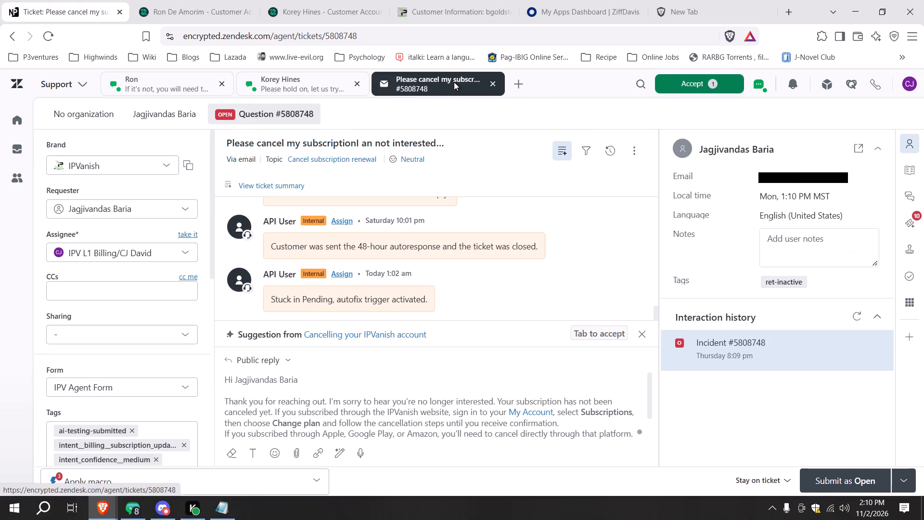
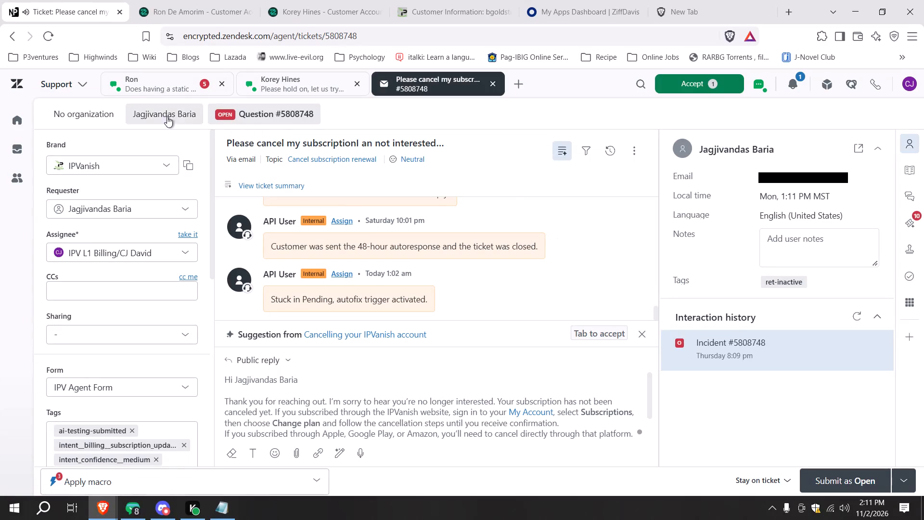
# In Ron's chat, draft the reply "a static IP is an offering we give due to demand for a fixed IP by our customers.".
pyautogui.click(157, 73)
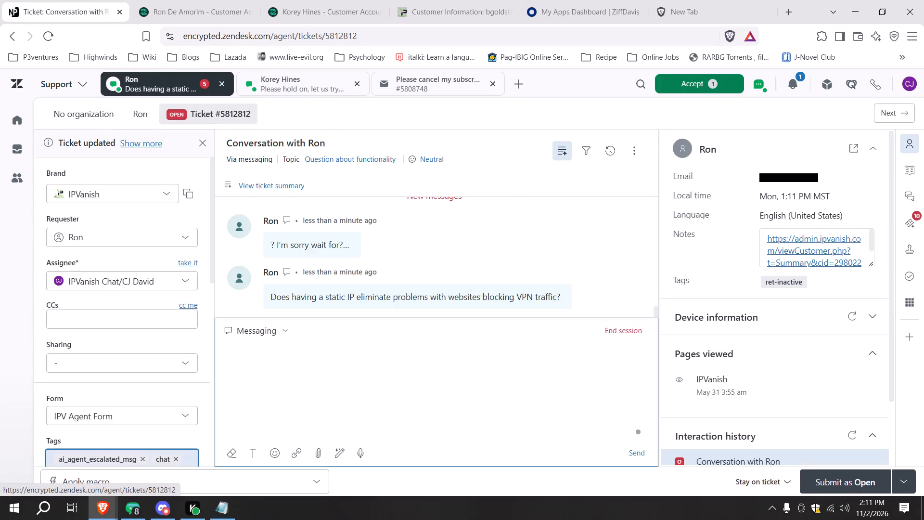
pyautogui.click(451, 378)
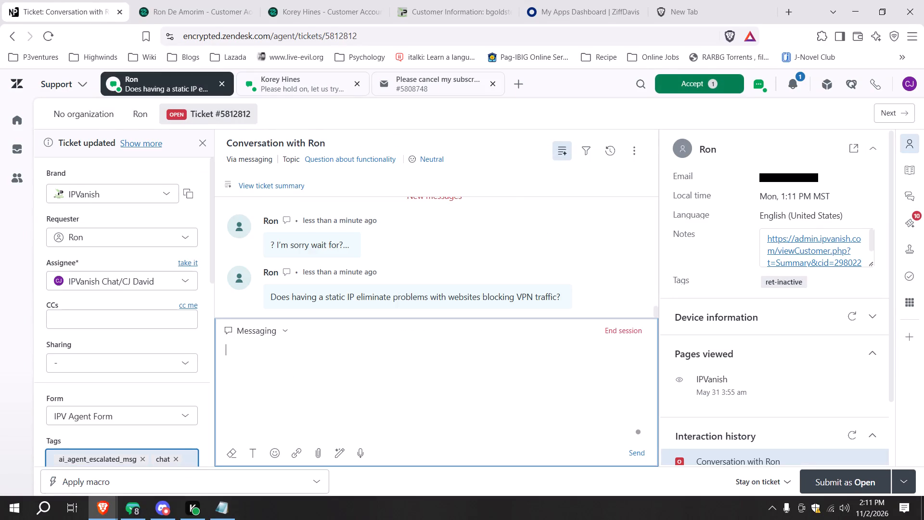
pyautogui.scroll(1, 539, 238)
pyautogui.scroll(-3, 538, 251)
pyautogui.click(500, 397)
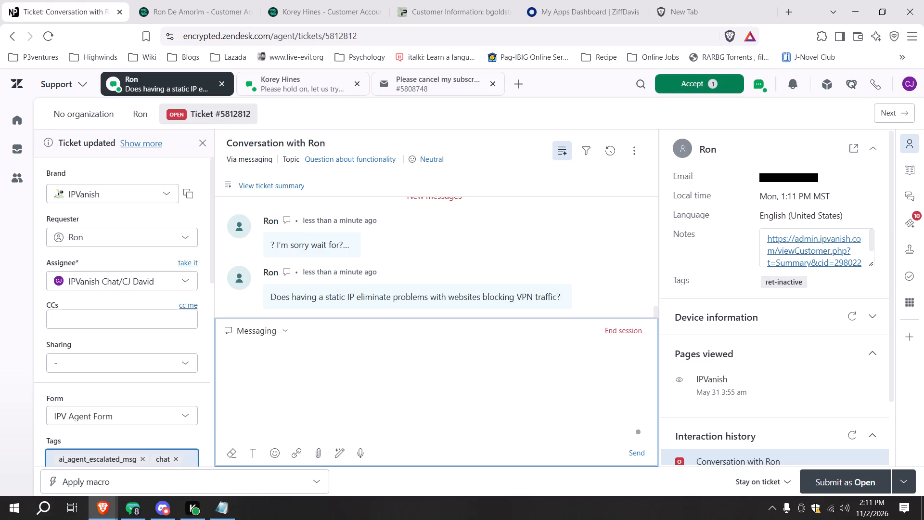
pyautogui.write('a static IP')
pyautogui.press('space')
pyautogui.write('is an offering')
pyautogui.press('space')
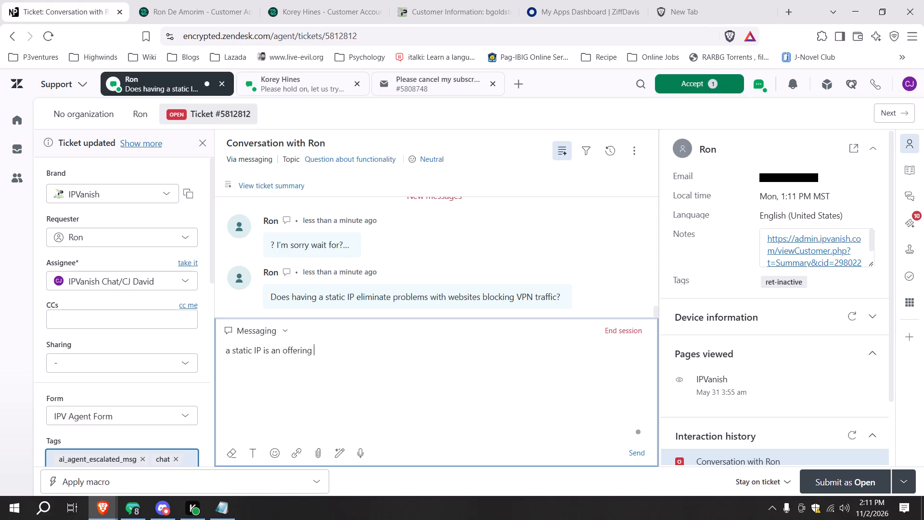
pyautogui.write('we give due to demand for a dfi')
pyautogui.press('BackSpace')
pyautogui.press('BackSpace')
pyautogui.press('f')
pyautogui.press('BackSpace')
pyautogui.press('BackSpace')
pyautogui.press('d')
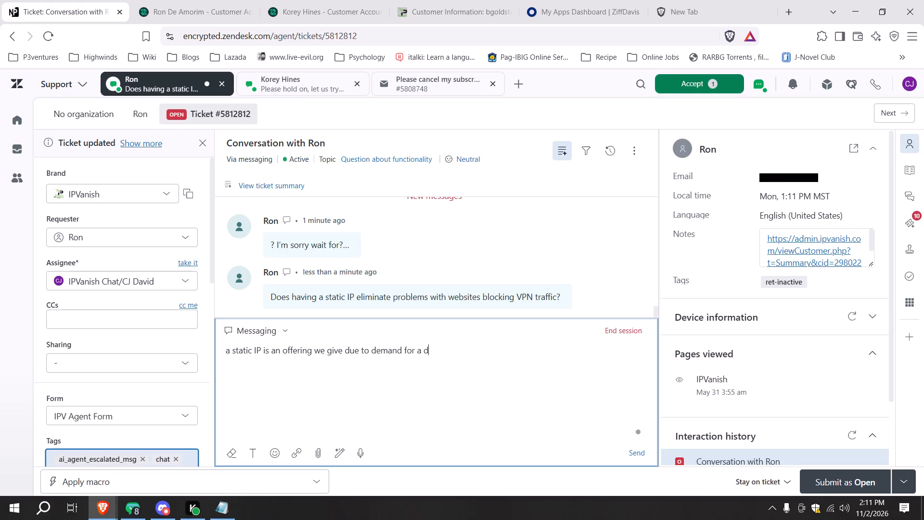
pyautogui.press('BackSpace')
pyautogui.write('fixed IP')
pyautogui.press('space')
pyautogui.write('by our customer.')
pyautogui.press('space')
pyautogui.press('BackSpace')
pyautogui.press('BackSpace')
pyautogui.write('s.')
pyautogui.press('space')
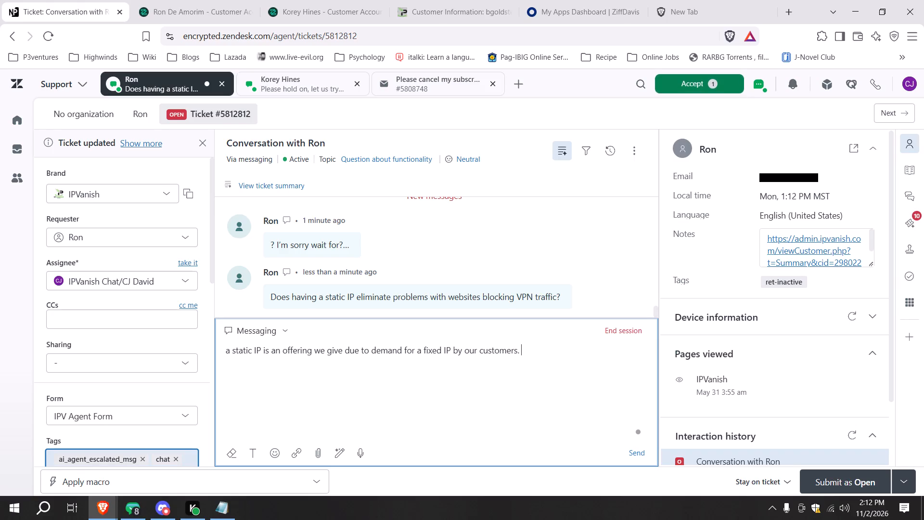
# Add "That's all I can tell you" to the drafted static IP reply and send it to Ron.
pyautogui.write('Thats')
pyautogui.press('BackSpace')
pyautogui.write("'s all I can tell you\\")
pyautogui.press('Return')
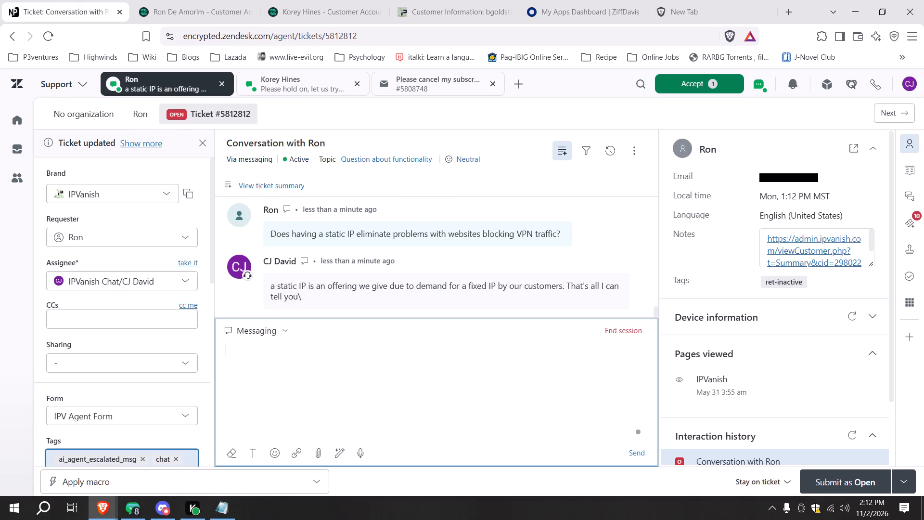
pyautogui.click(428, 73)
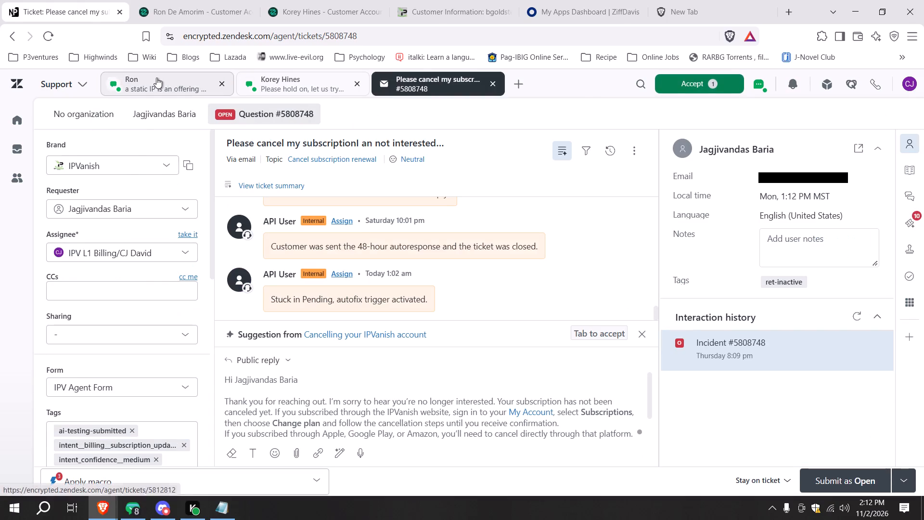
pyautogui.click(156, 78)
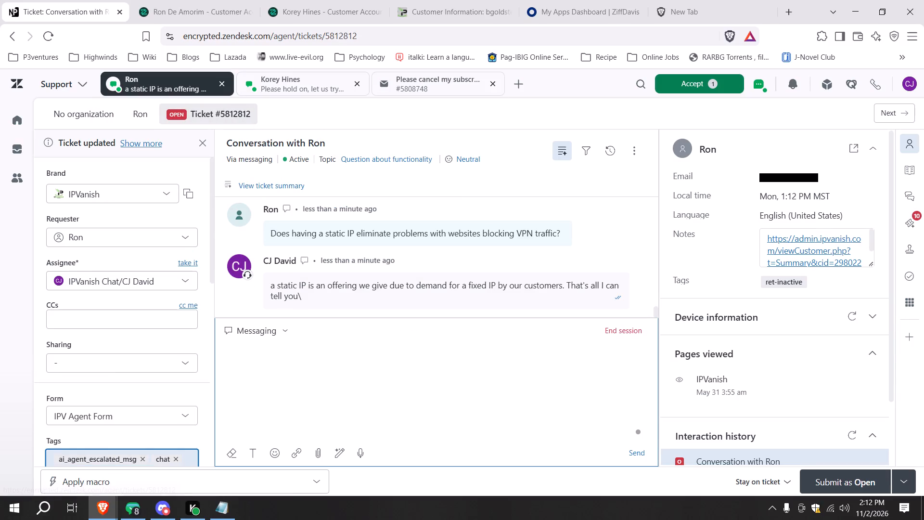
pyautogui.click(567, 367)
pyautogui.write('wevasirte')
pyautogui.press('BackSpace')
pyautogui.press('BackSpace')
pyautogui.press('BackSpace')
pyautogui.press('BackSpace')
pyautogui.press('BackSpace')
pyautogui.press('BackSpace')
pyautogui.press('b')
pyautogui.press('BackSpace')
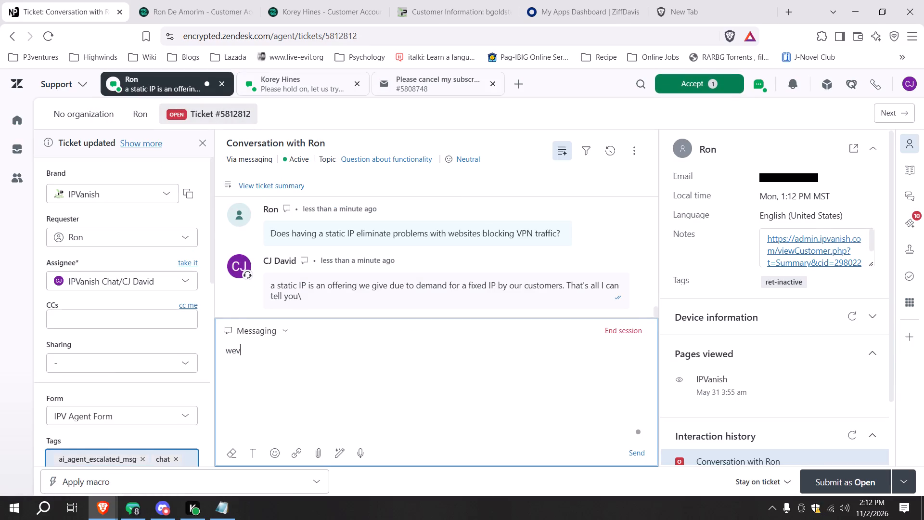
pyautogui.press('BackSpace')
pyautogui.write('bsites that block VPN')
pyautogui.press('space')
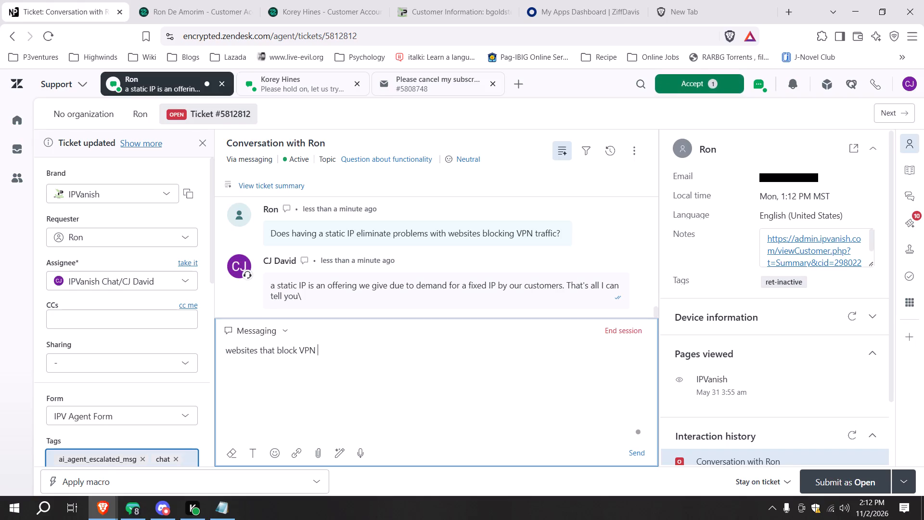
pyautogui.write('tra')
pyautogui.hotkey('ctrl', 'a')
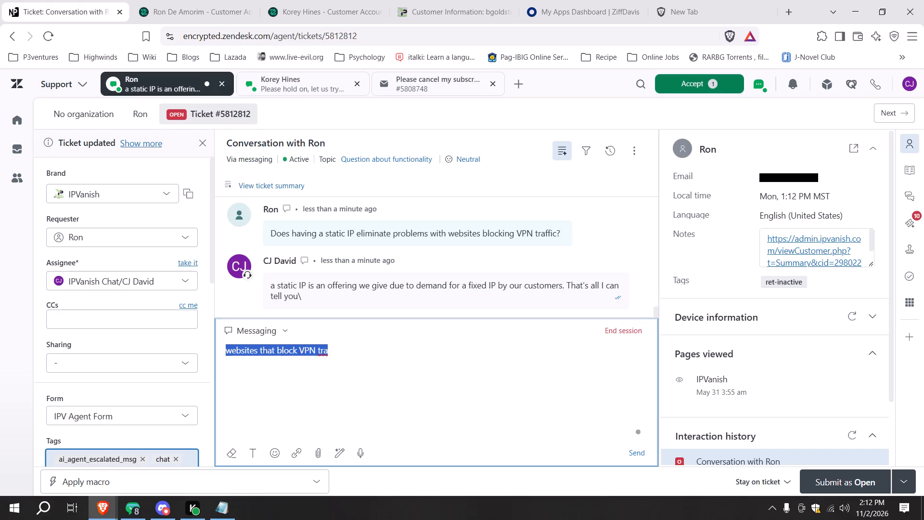
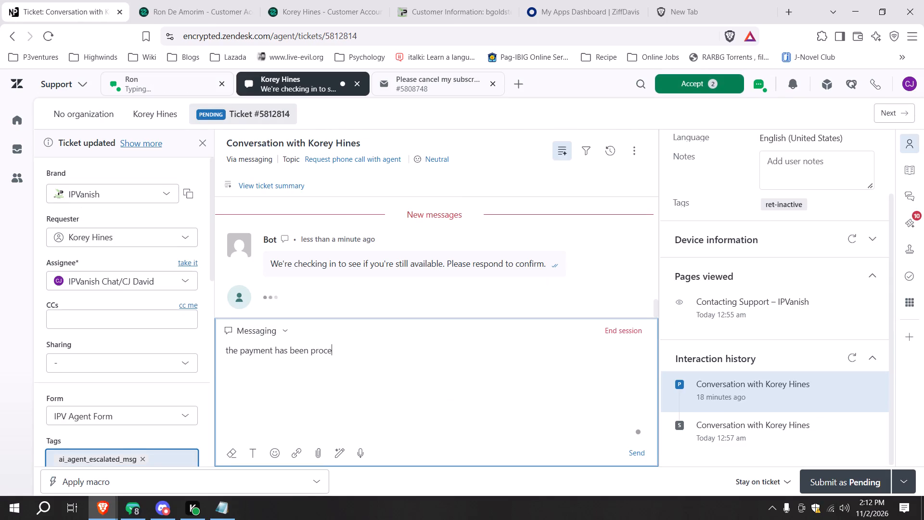
pyautogui.write('ssed')
pyautogui.press('Return')
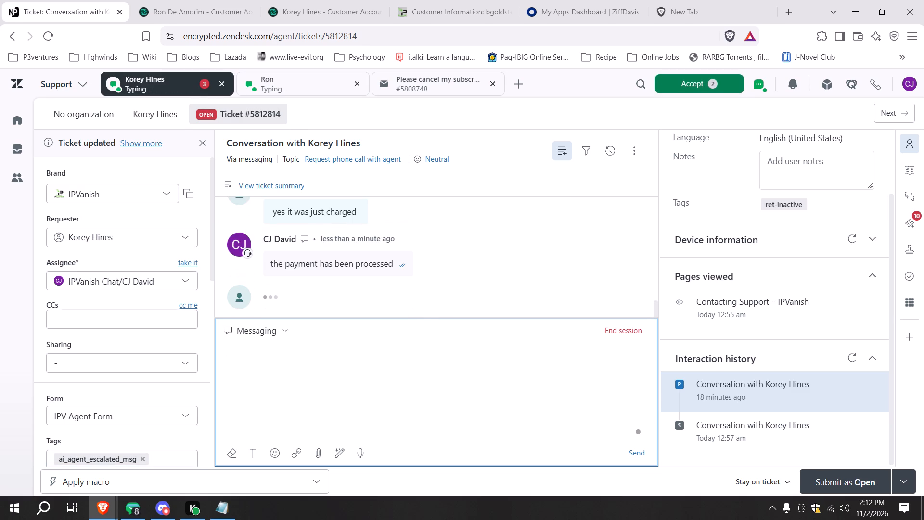
pyautogui.write('Great')
pyautogui.press('Return')
pyautogui.write('Anything else we can help you with?')
pyautogui.press('Return')
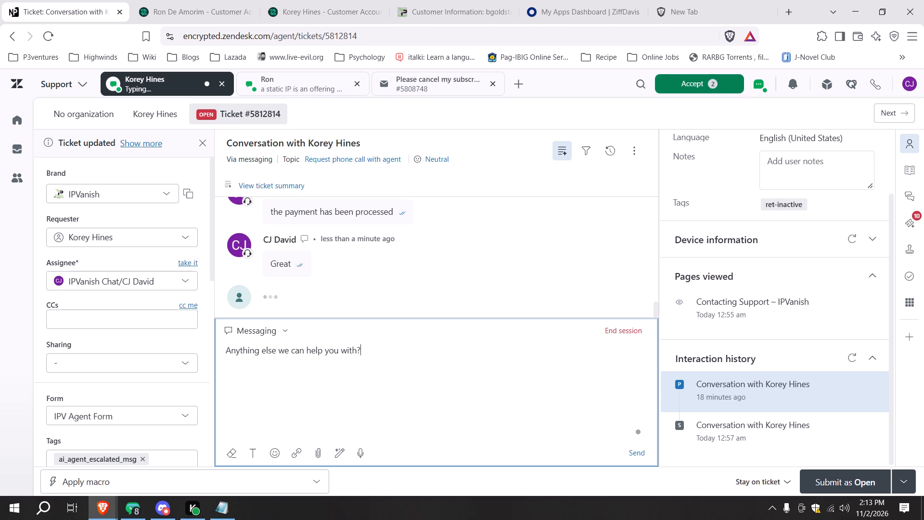
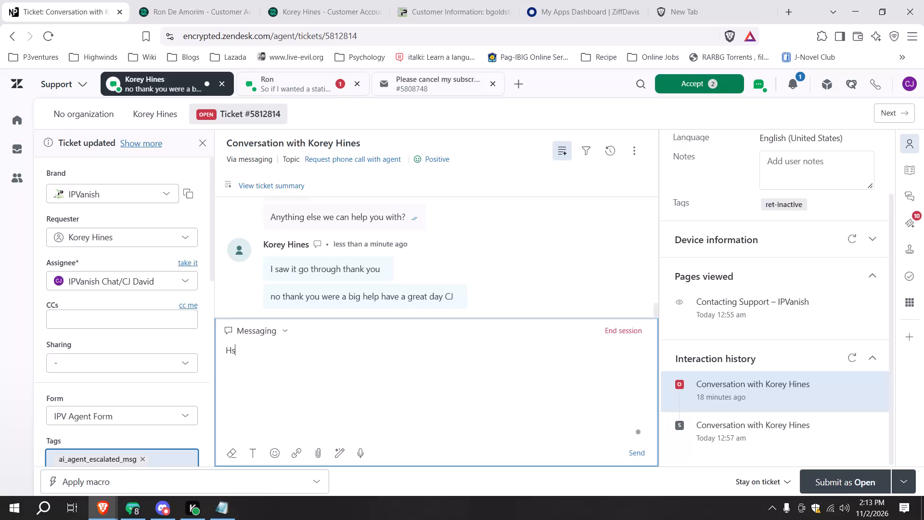
pyautogui.press('BackSpace')
pyautogui.write('abe a')
pyautogui.press('Home')
pyautogui.press('BackSpace')
pyautogui.press('BackSpace')
pyautogui.press('BackSpace')
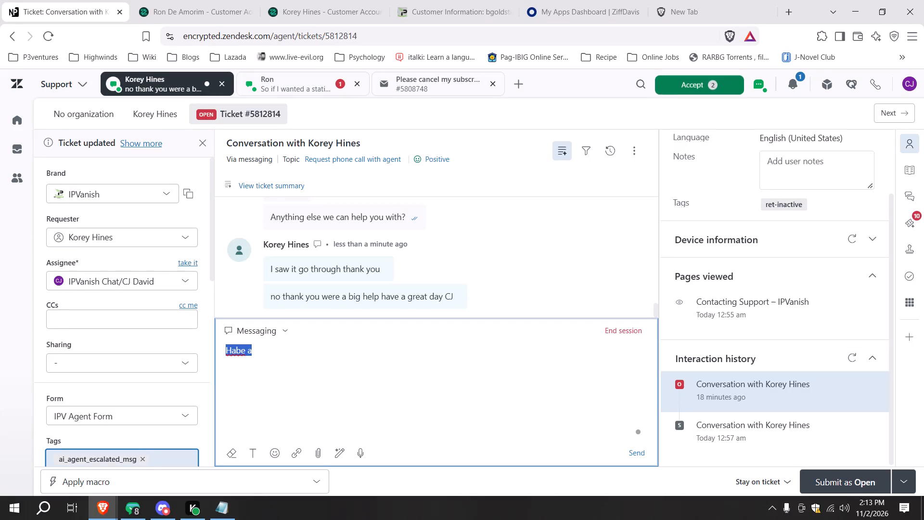
pyautogui.write('Have a great day too')
pyautogui.press('Return')
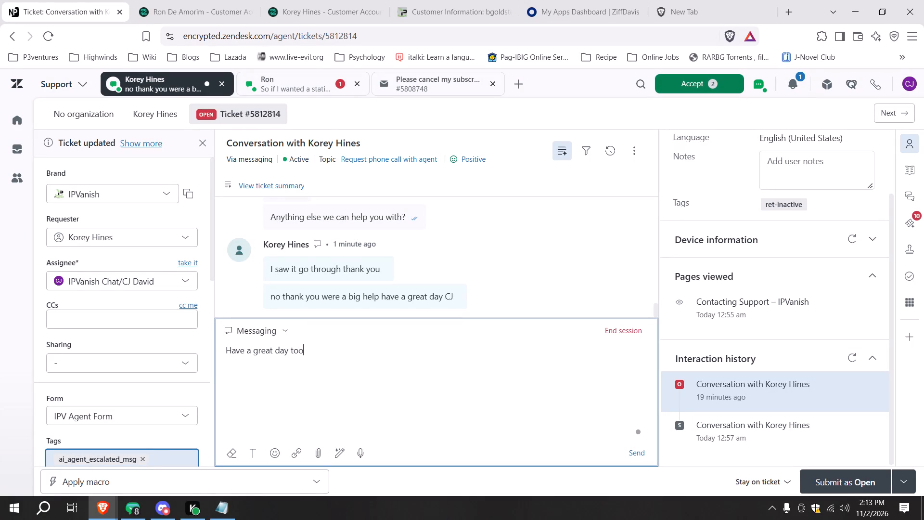
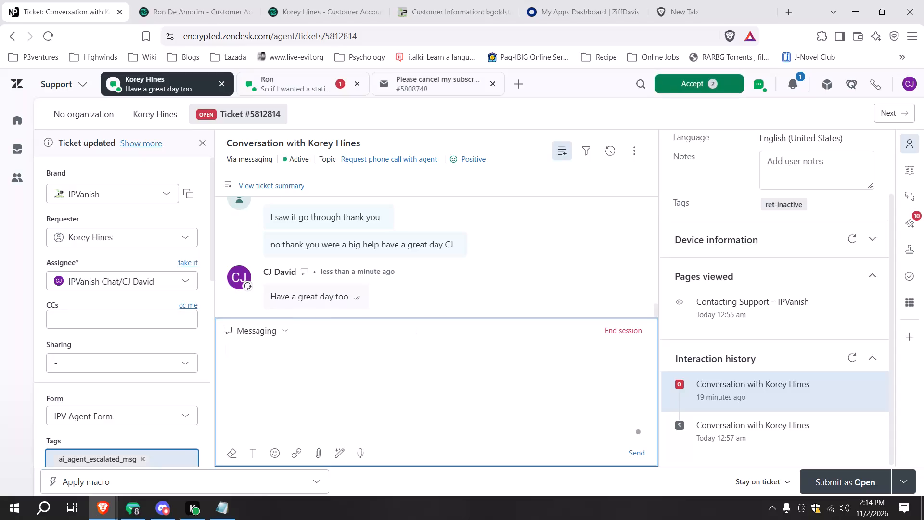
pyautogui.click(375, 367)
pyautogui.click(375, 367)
pyautogui.click(290, 93)
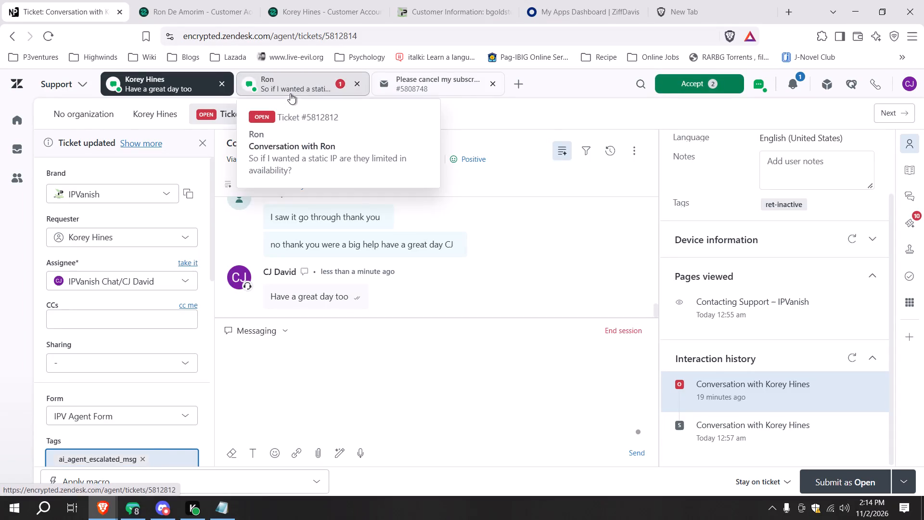
pyautogui.click(344, 368)
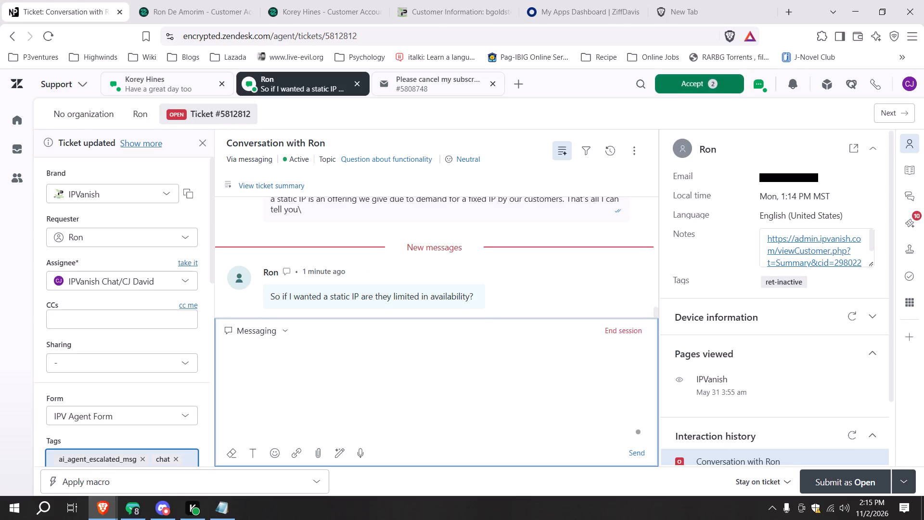
pyautogui.write('st')
pyautogui.press('BackSpace')
pyautogui.press('BackSpace')
pyautogui.press('BackSpace')
pyautogui.write('We do not have the asn')
pyautogui.press('BackSpace')
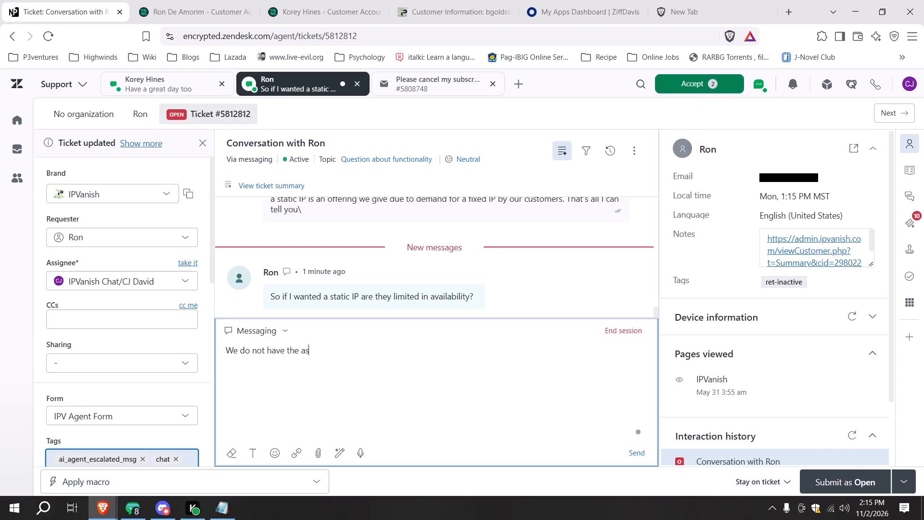
pyautogui.press('BackSpace')
pyautogui.write('nswer to that question')
pyautogui.press('Return')
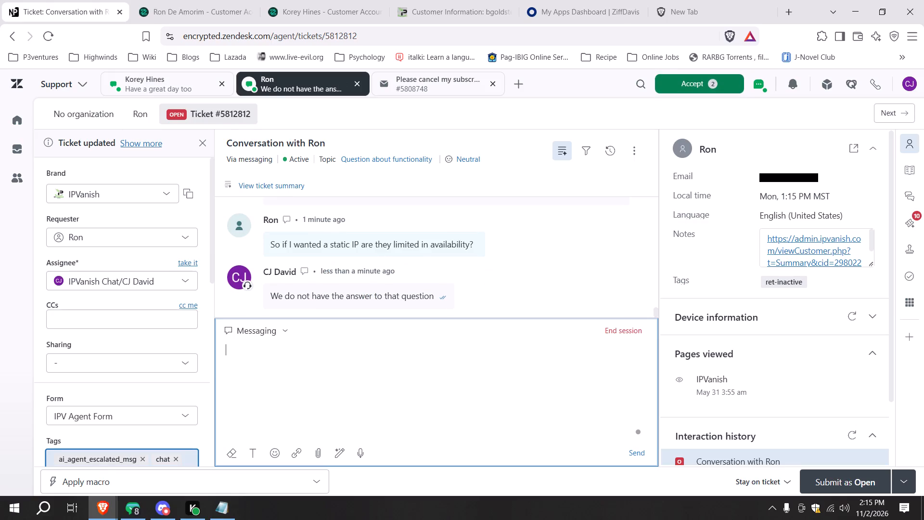
# Send Ron a follow-up message reading "Static IPs can we availed if it's available on your account".
pyautogui.write('STatic')
pyautogui.press('BackSpace')
pyautogui.press('BackSpace')
pyautogui.press('BackSpace')
pyautogui.press('BackSpace')
pyautogui.press('t')
pyautogui.press('BackSpace')
pyautogui.press('BackSpace')
pyautogui.write('taic')
pyautogui.press('BackSpace')
pyautogui.press('BackSpace')
pyautogui.write("tic IPs can we availed if it's available on your account")
pyautogui.press('Return')
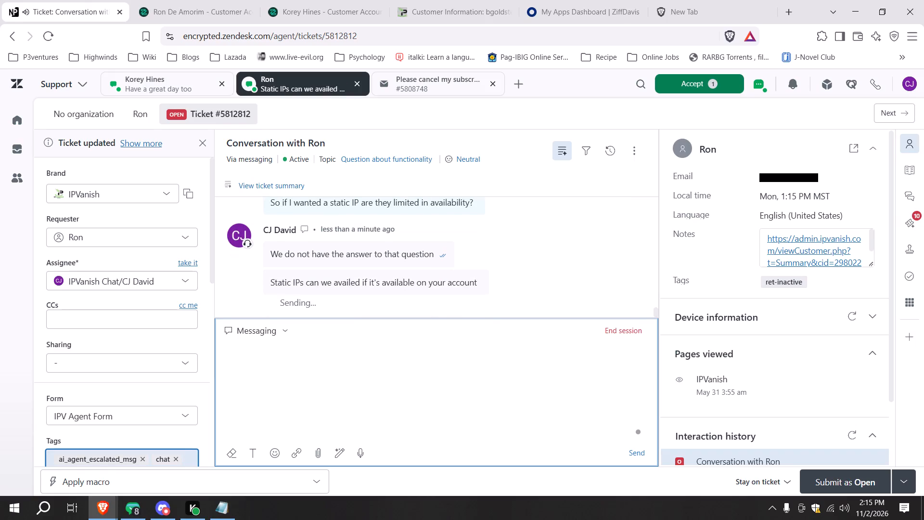
pyautogui.click(462, 93)
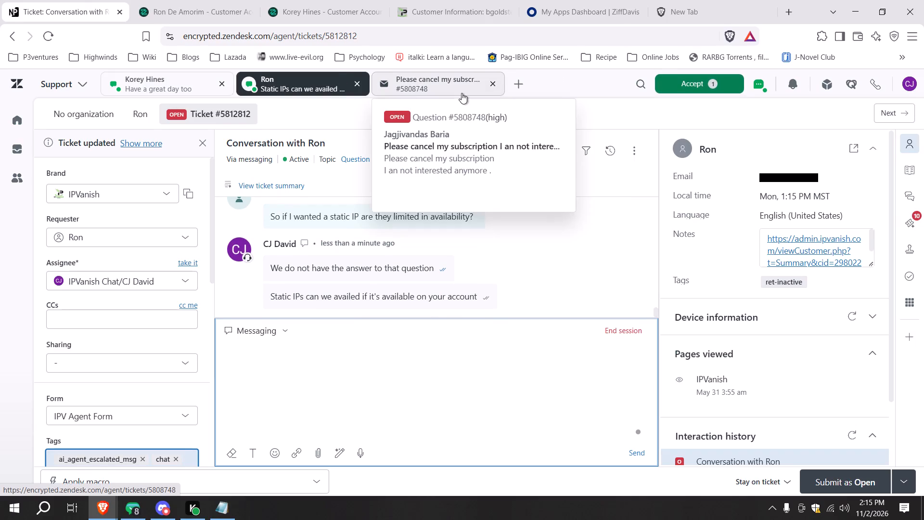